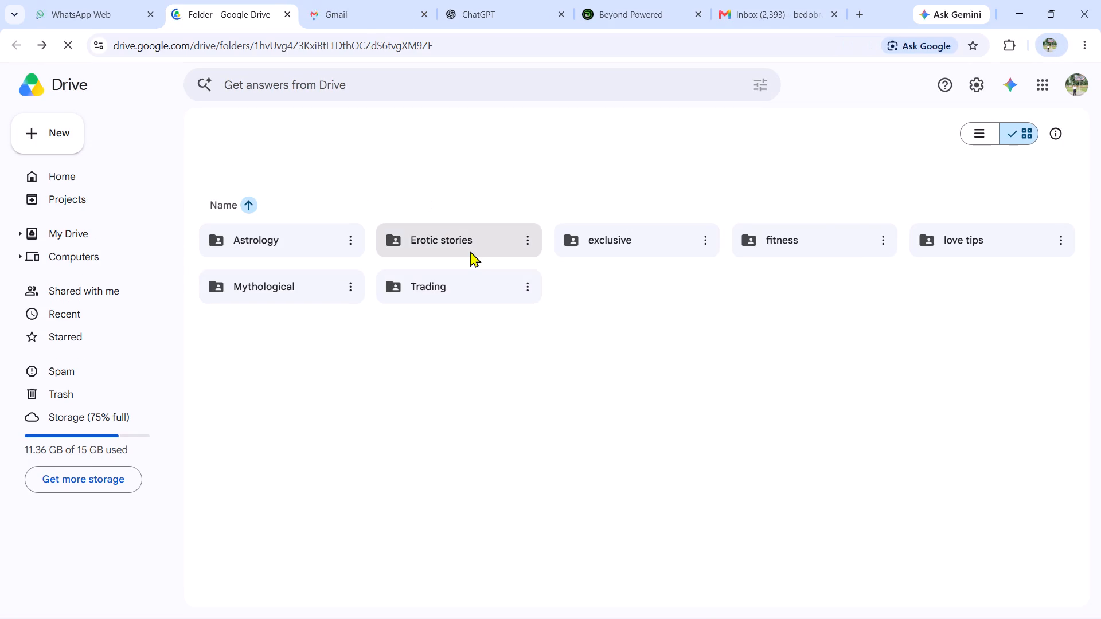
# In Google Drive, open the Erotic stories folder inside the shared our products folder.
pyautogui.doubleClick(470, 250)
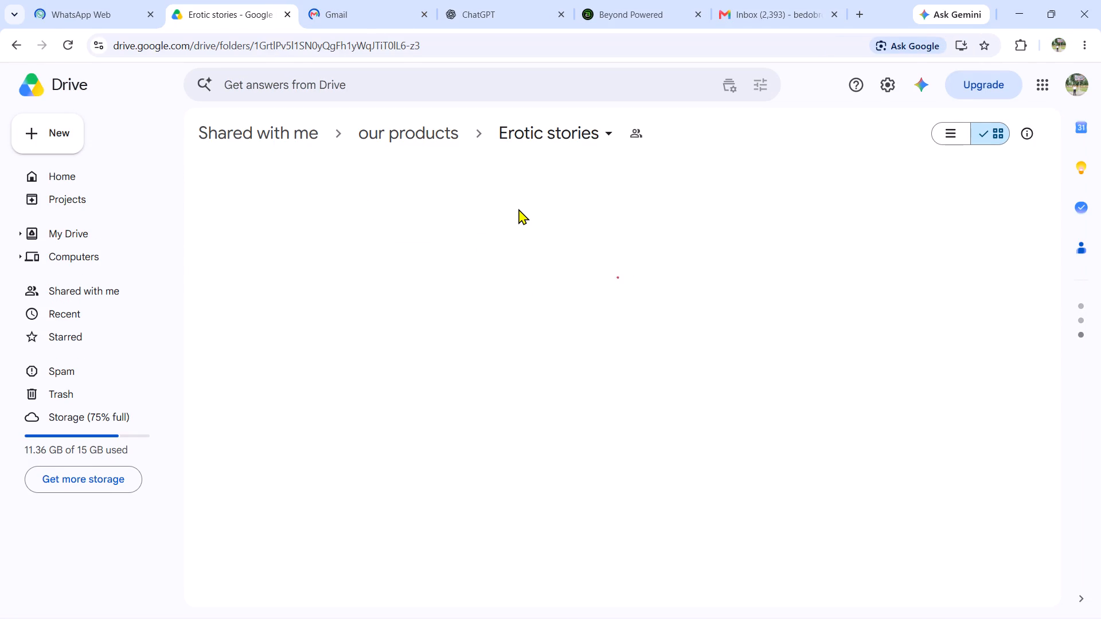
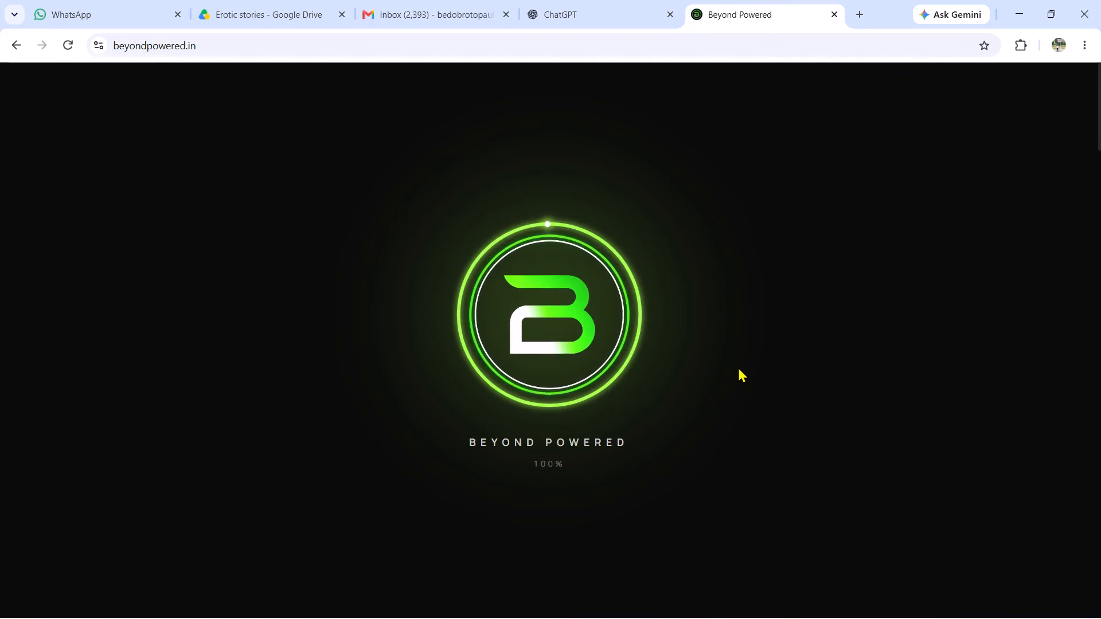
# Open the form for adding a new ebook in the Beyond Powered Admin Console.
pyautogui.click(930, 86)
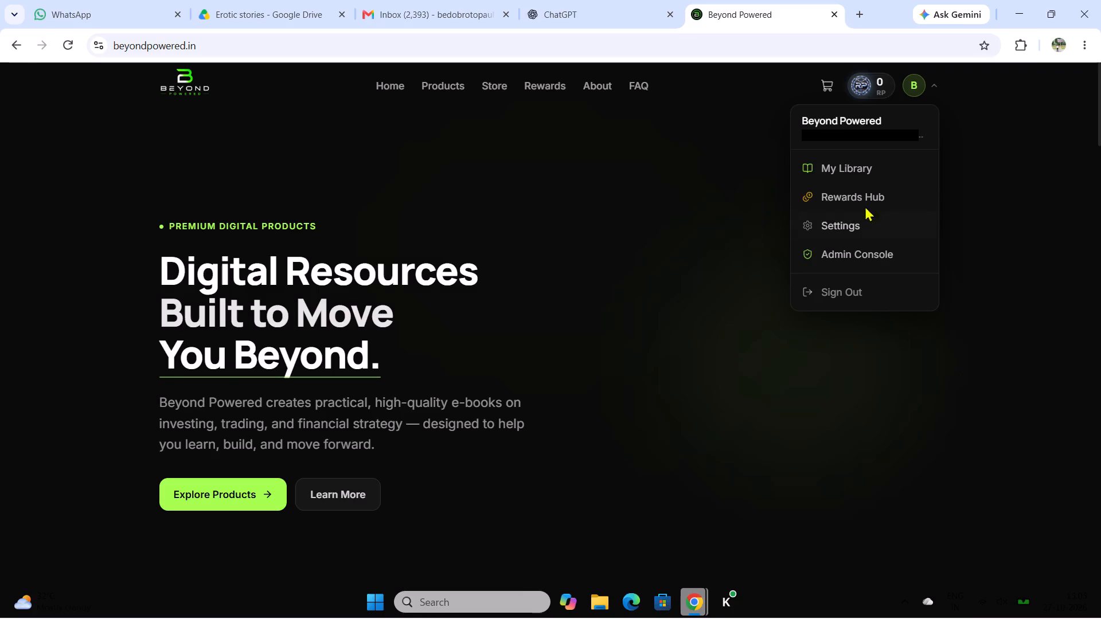
pyautogui.click(879, 263)
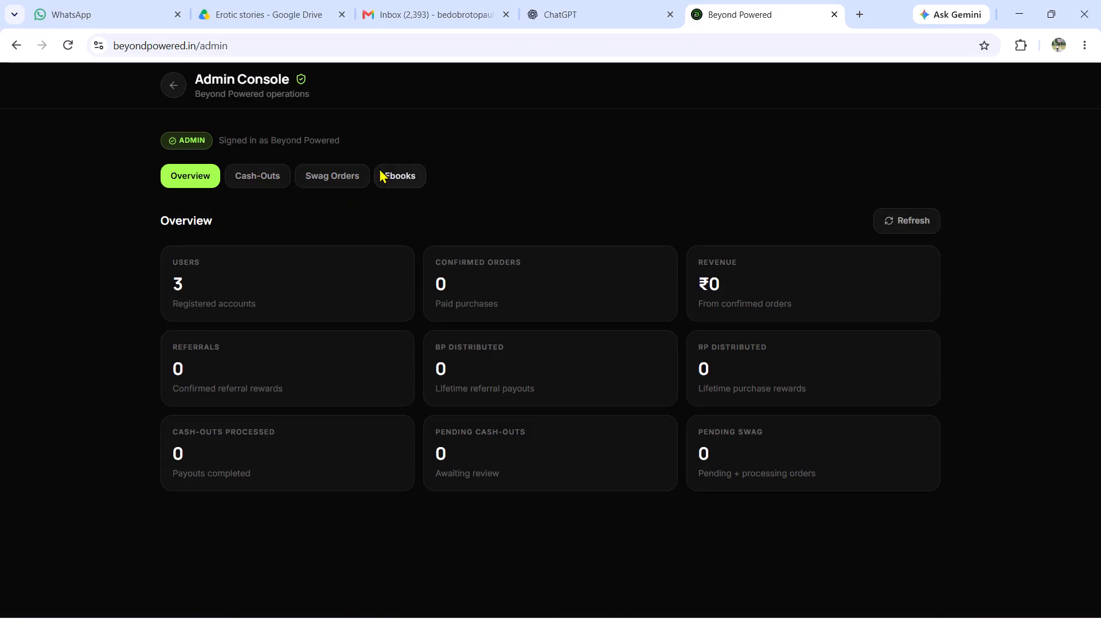
pyautogui.click(381, 168)
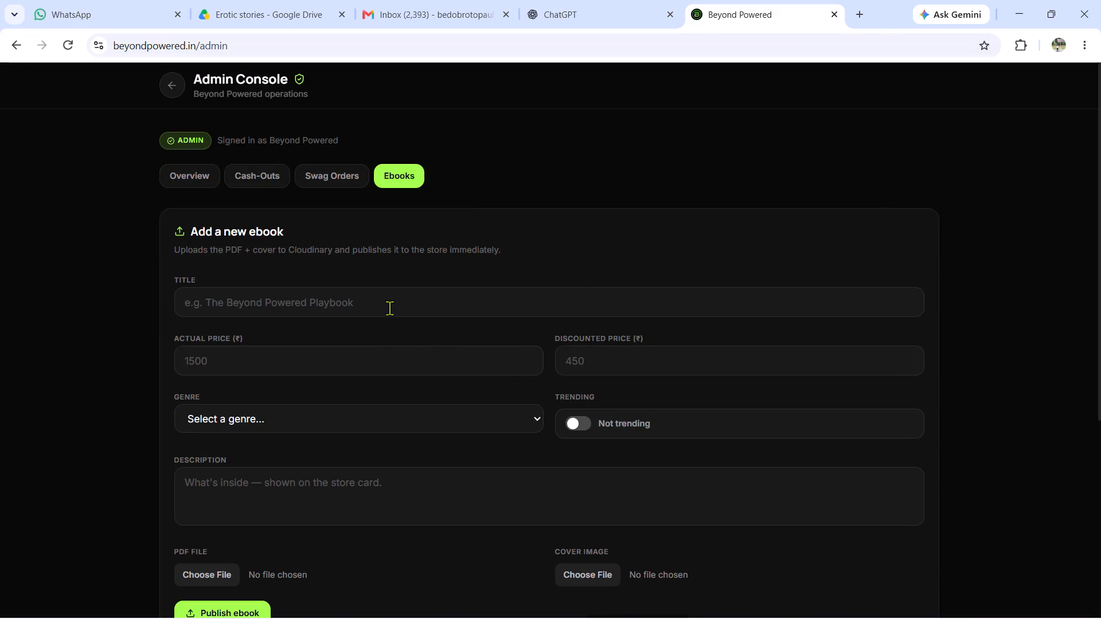
pyautogui.click(399, 300)
# Switch to Google Drive and download The Seduction Trap PDF from the Erotic stories folder, closing its extra preview.
pyautogui.click(272, 0)
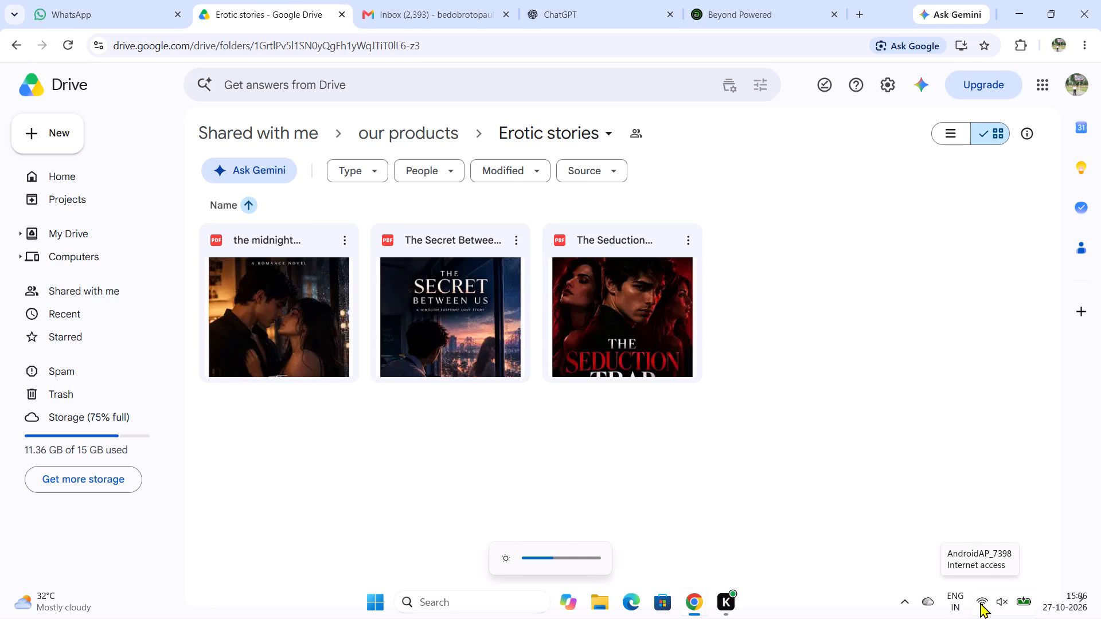
pyautogui.click(688, 240)
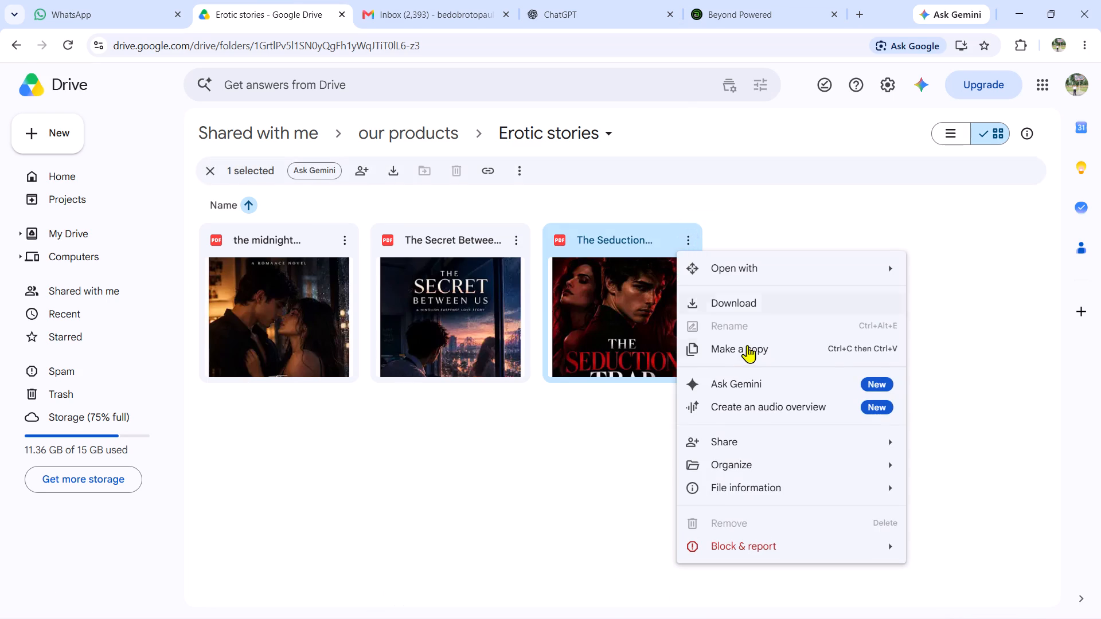
pyautogui.click(752, 304)
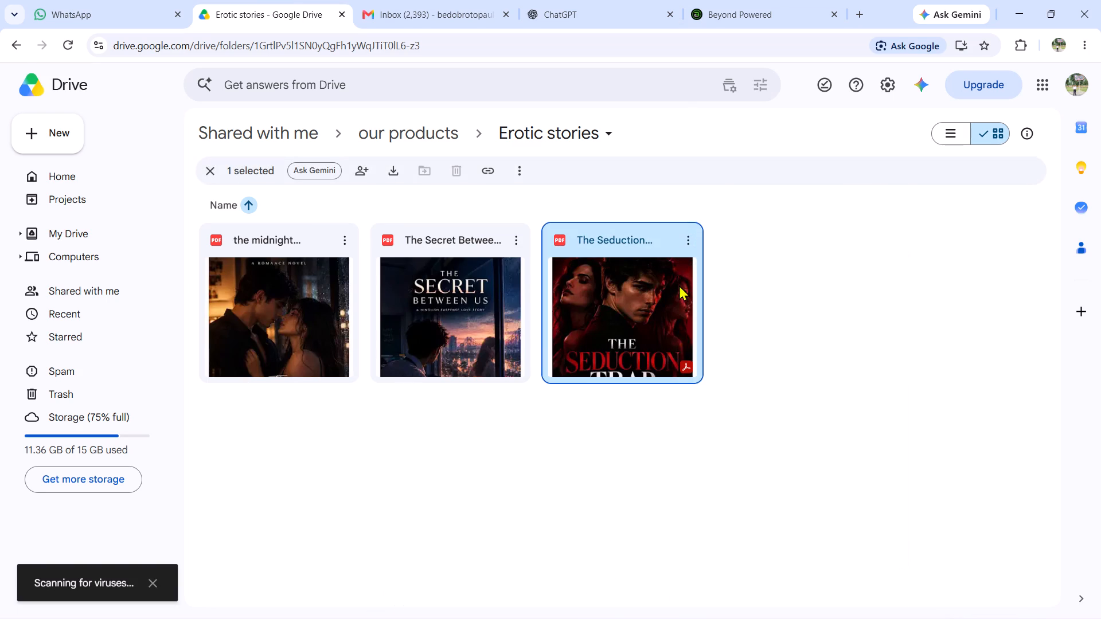
pyautogui.tripleClick(674, 286)
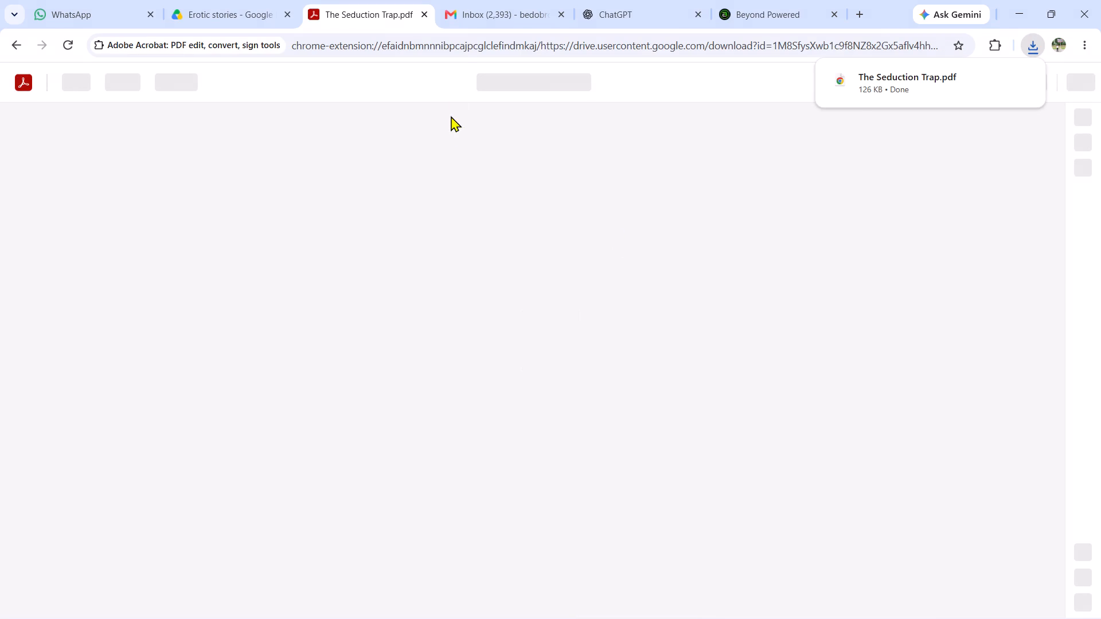
pyautogui.click(426, 18)
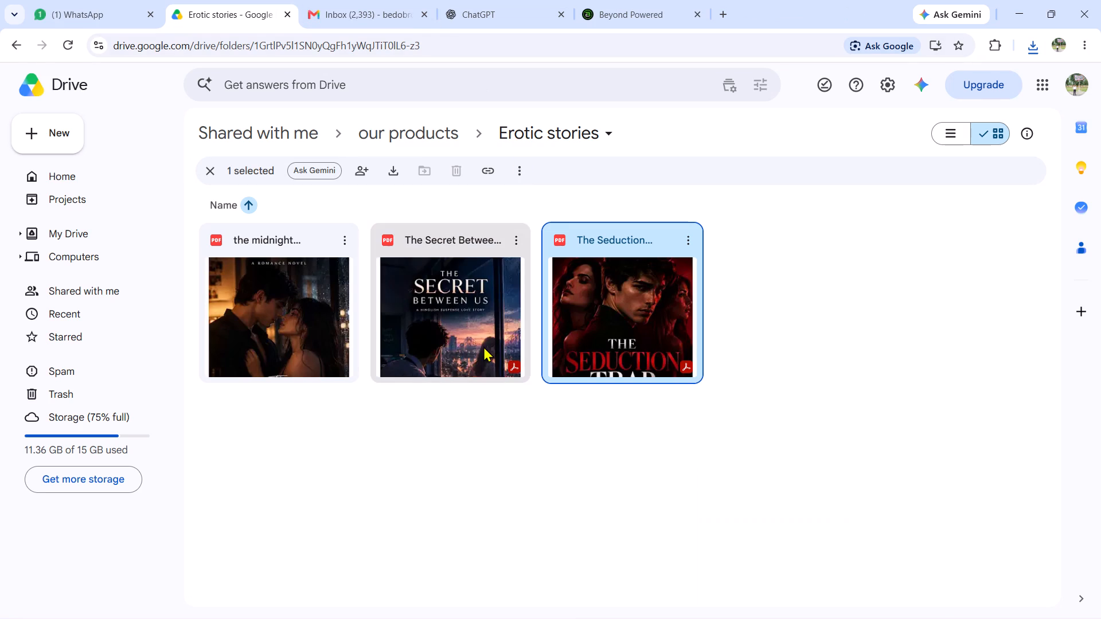
# Download The Secret Between Us PDF from the Erotic stories folder.
pyautogui.click(483, 343)
pyautogui.click(517, 237)
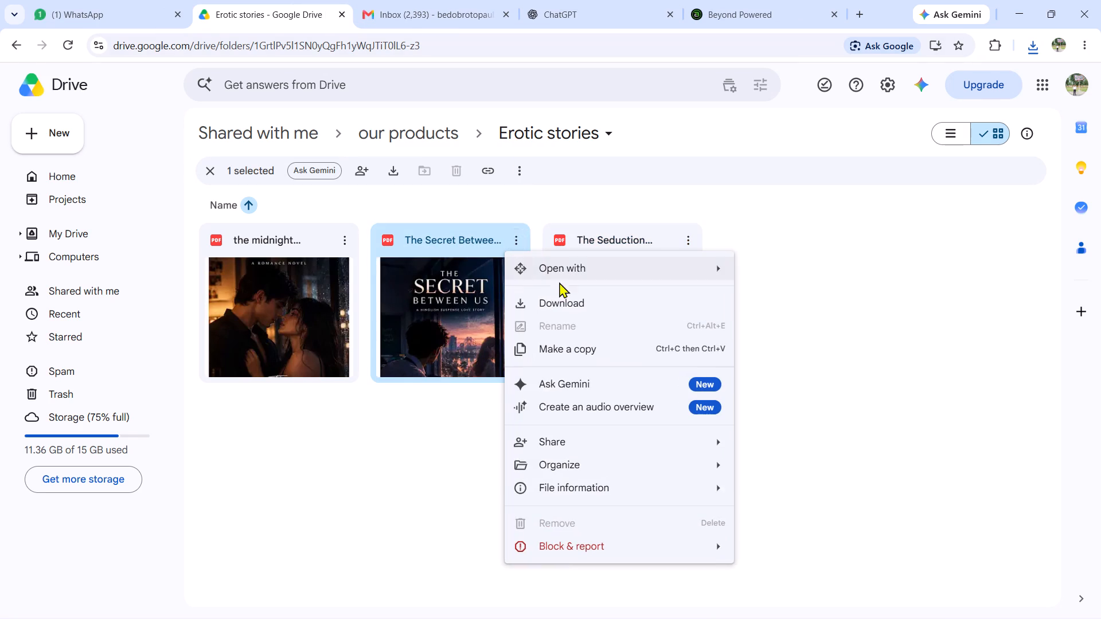
pyautogui.click(563, 303)
# Download the PDF whose name starts with "the midnight" from the Erotic stories folder.
pyautogui.click(346, 242)
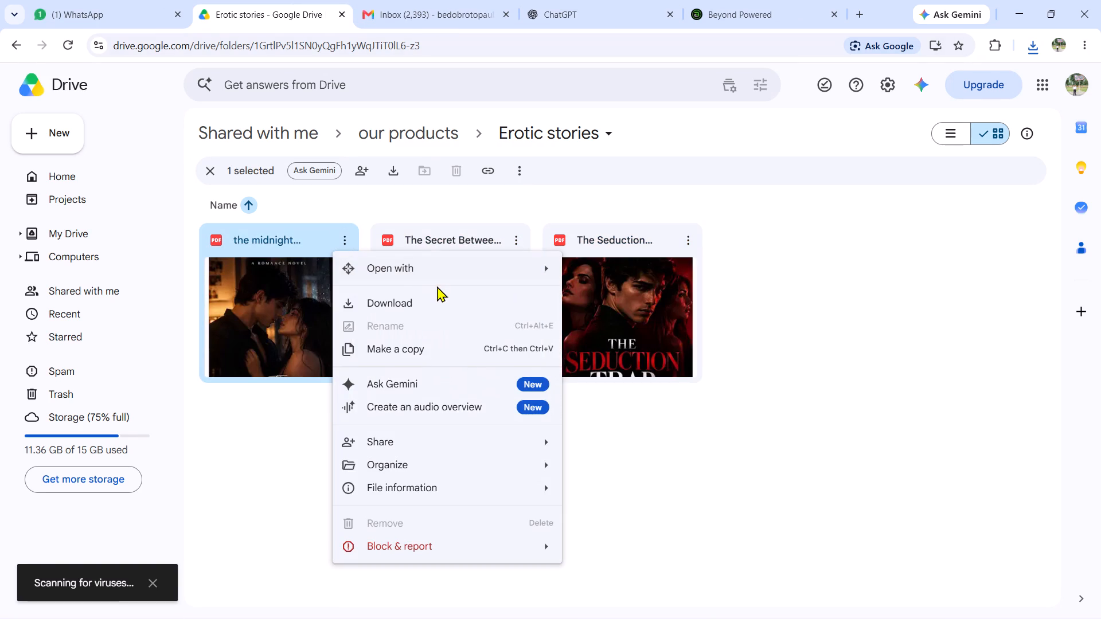
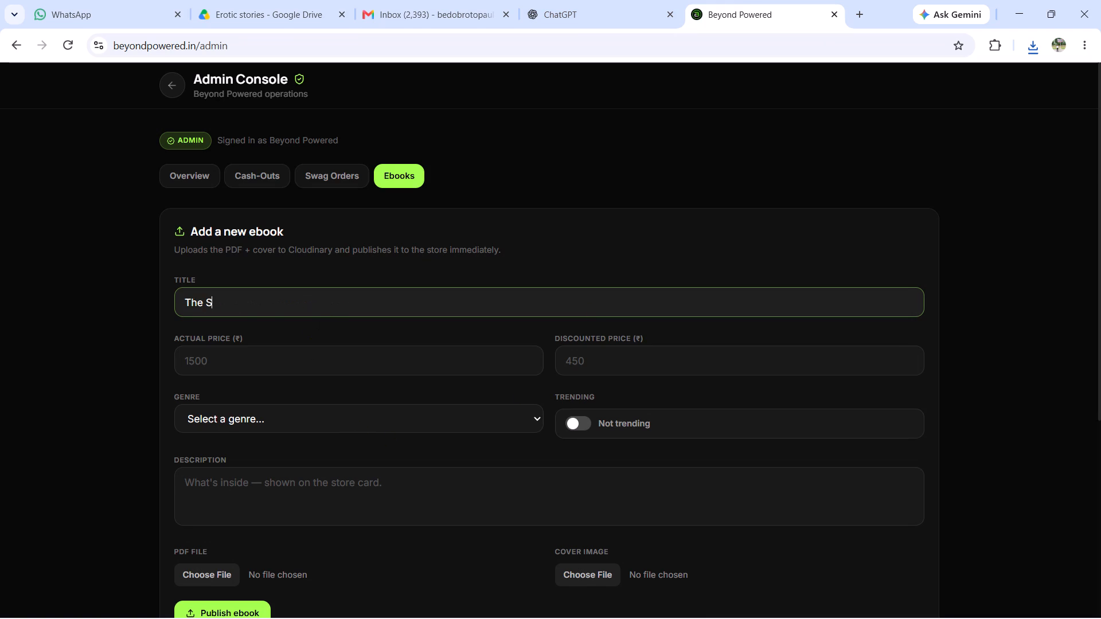
# Complete the new ebook's title as The Secret Between Us.
pyautogui.write('ecrw')
pyautogui.press('BackSpace')
pyautogui.write('et Betweek')
pyautogui.press('BackSpace')
pyautogui.write('n Us')
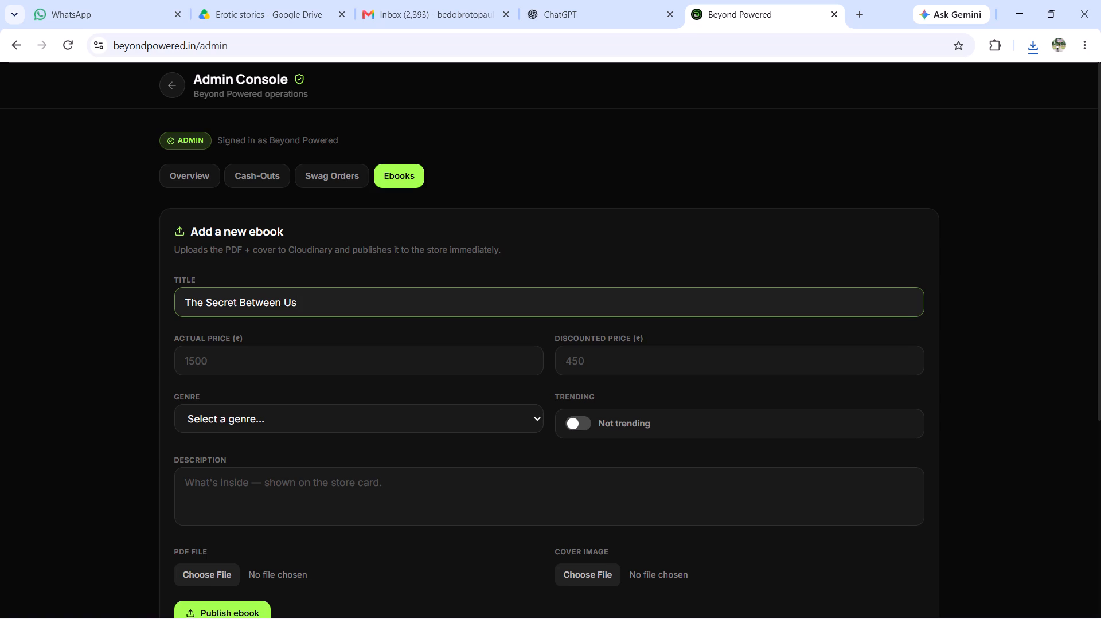
# Enter 499 as the ebook's actual price and 99 as its discounted price.
pyautogui.click(350, 358)
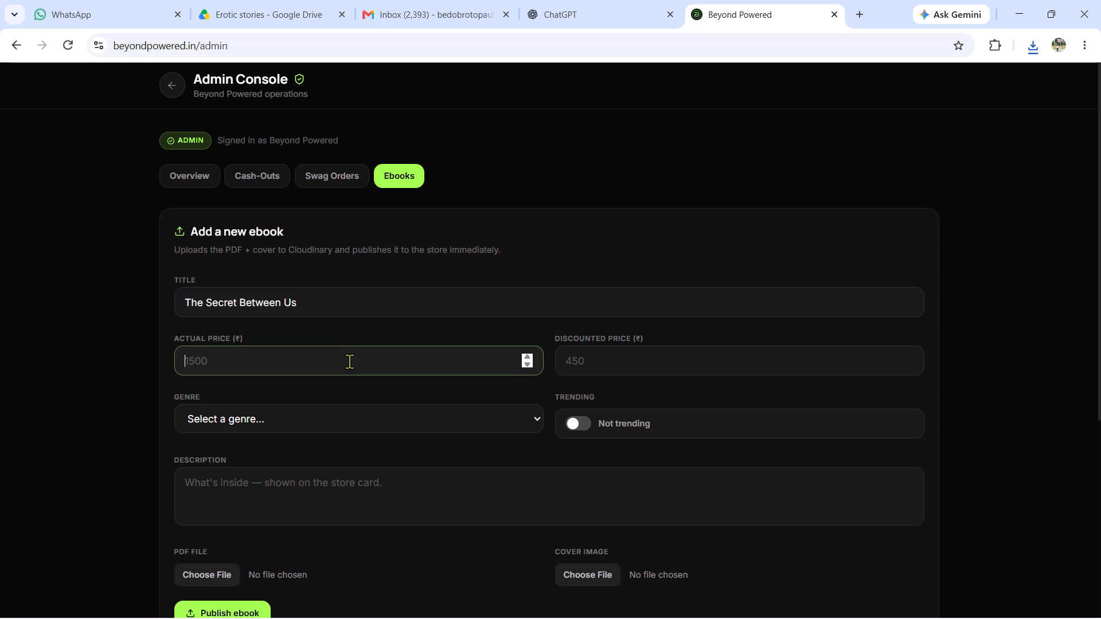
pyautogui.write('499')
pyautogui.click(616, 366)
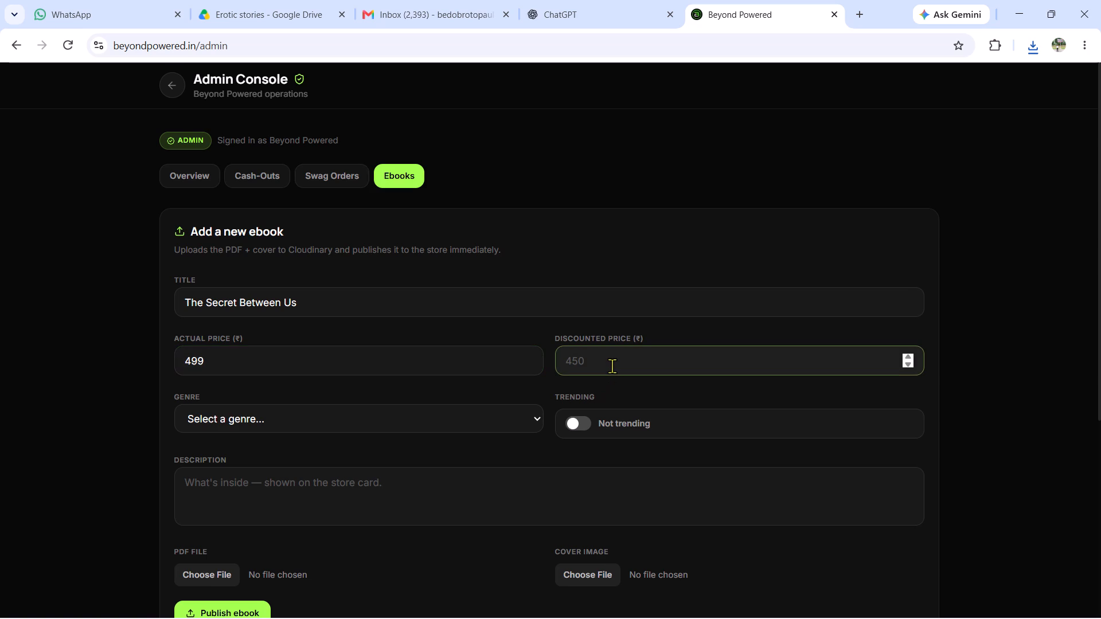
pyautogui.write('99')
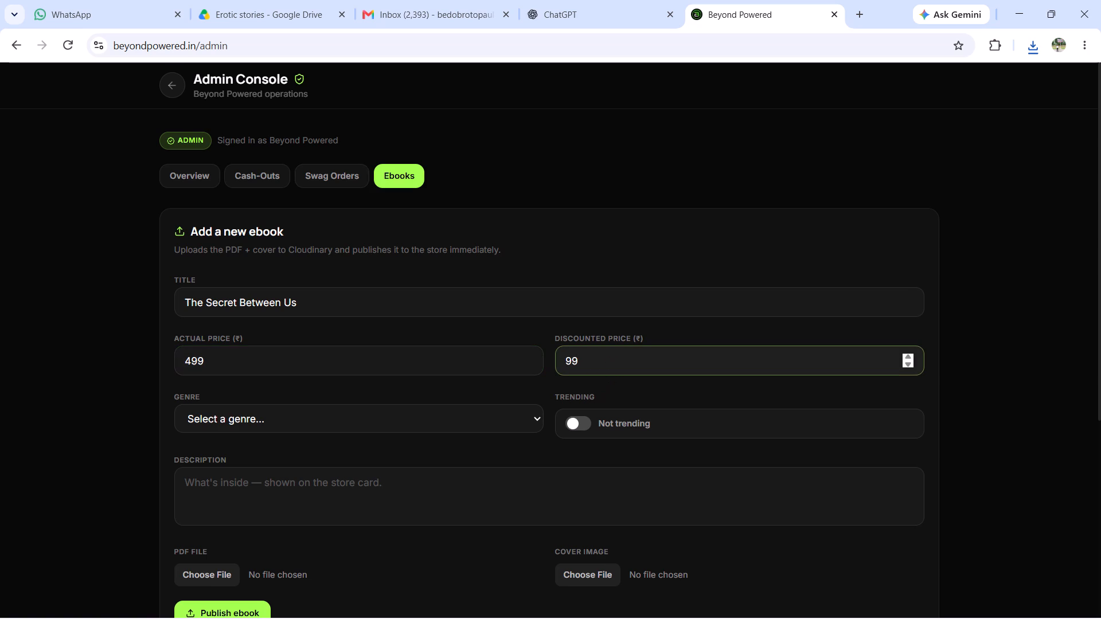
pyautogui.rightClick(610, 368)
# Change the ebook's actual price to 399.
pyautogui.click(264, 362)
pyautogui.press('BackSpace')
pyautogui.press('BackSpace')
pyautogui.press('BackSpace')
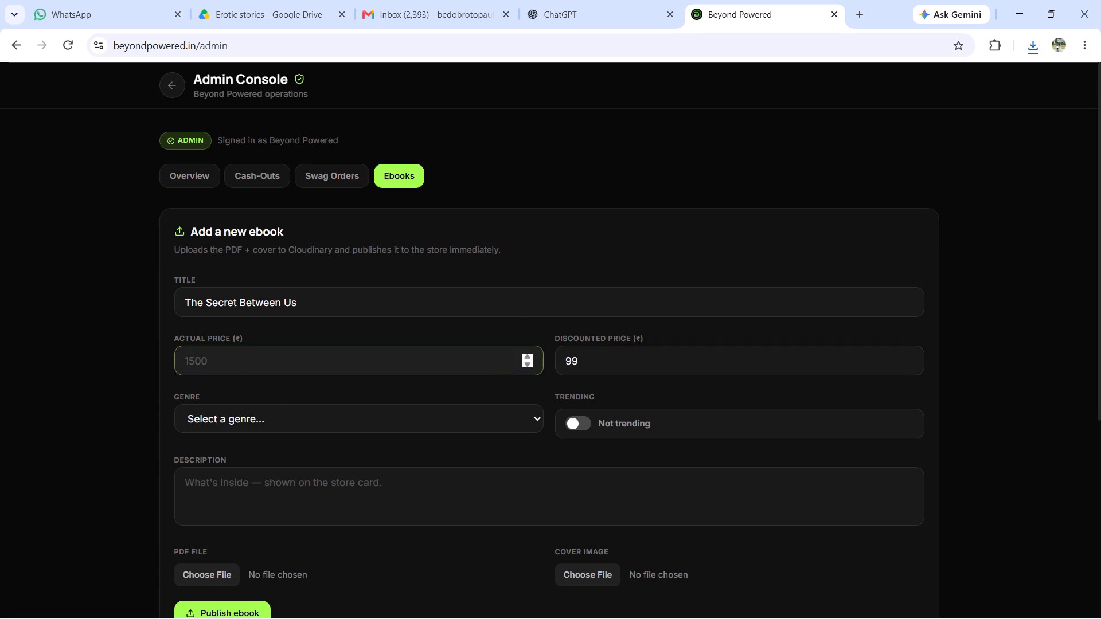
pyautogui.write('399')
# Create a new genre named 18+ and assign it to the ebook.
pyautogui.click(279, 418)
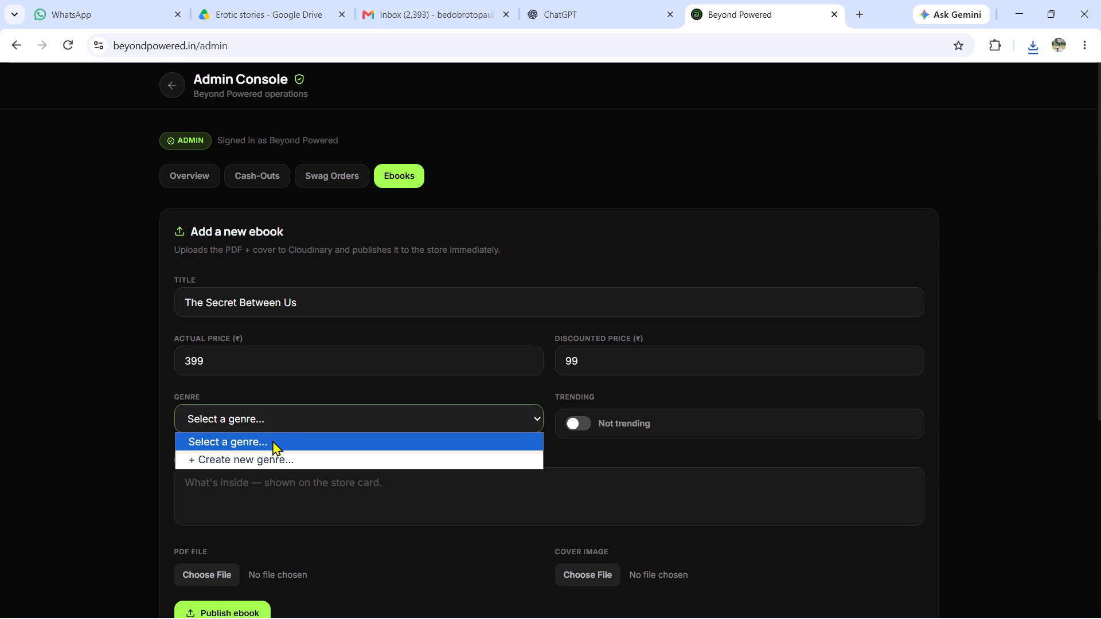
pyautogui.click(270, 456)
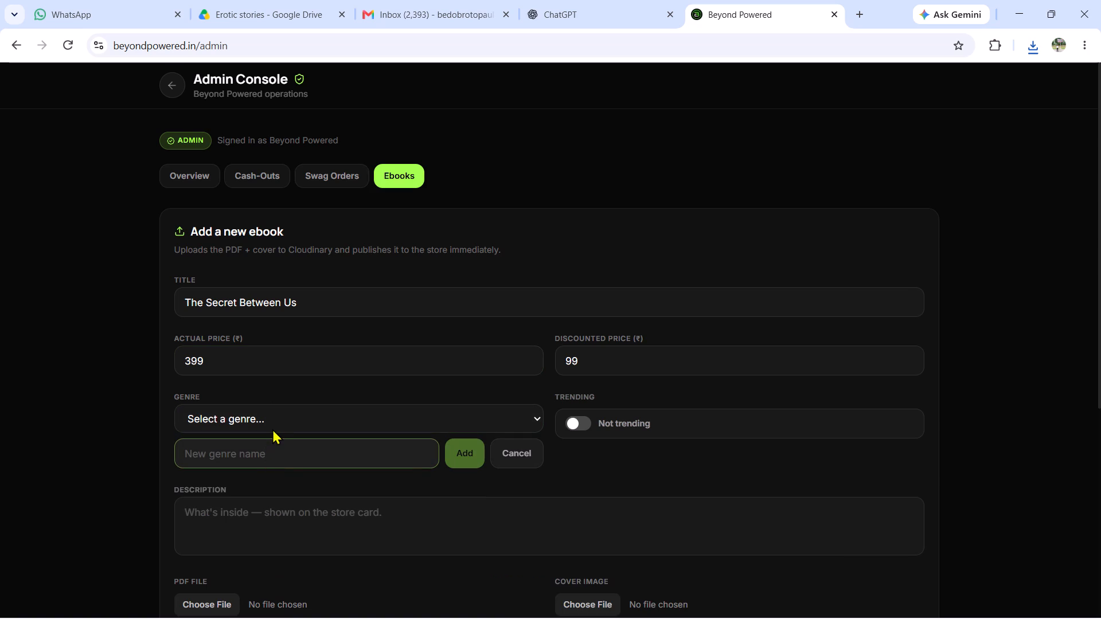
pyautogui.click(282, 421)
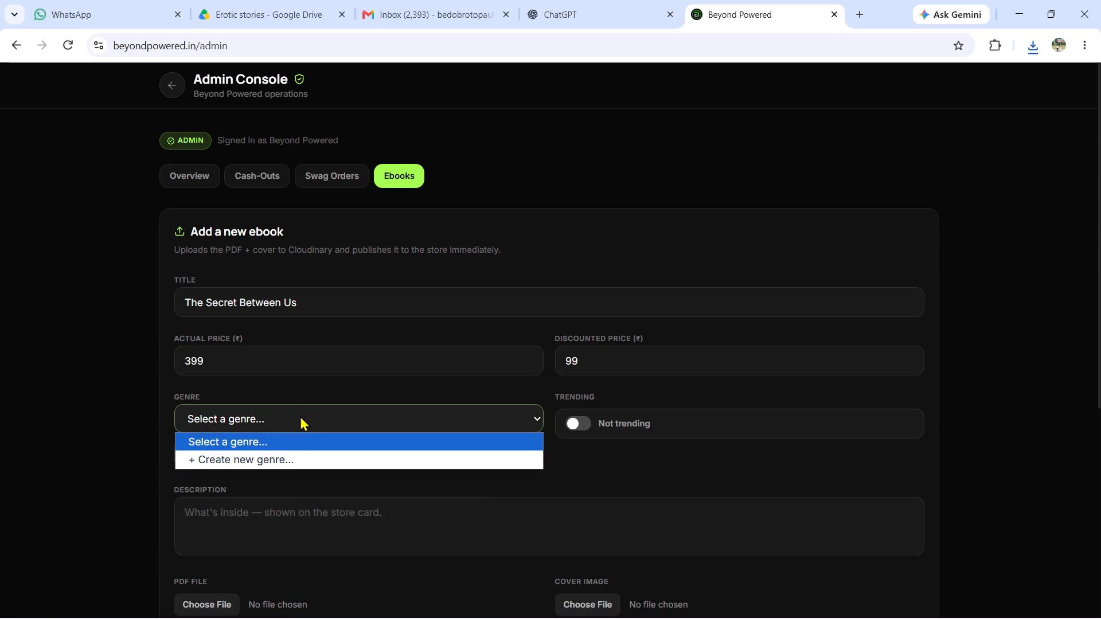
pyautogui.click(268, 463)
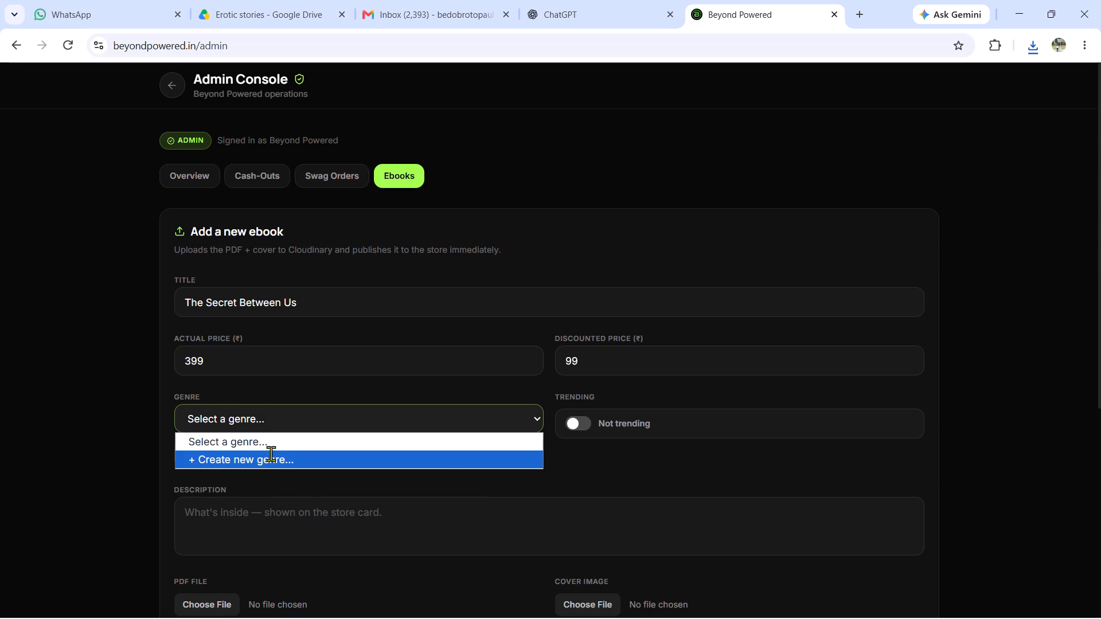
pyautogui.click(271, 453)
pyautogui.write('18')
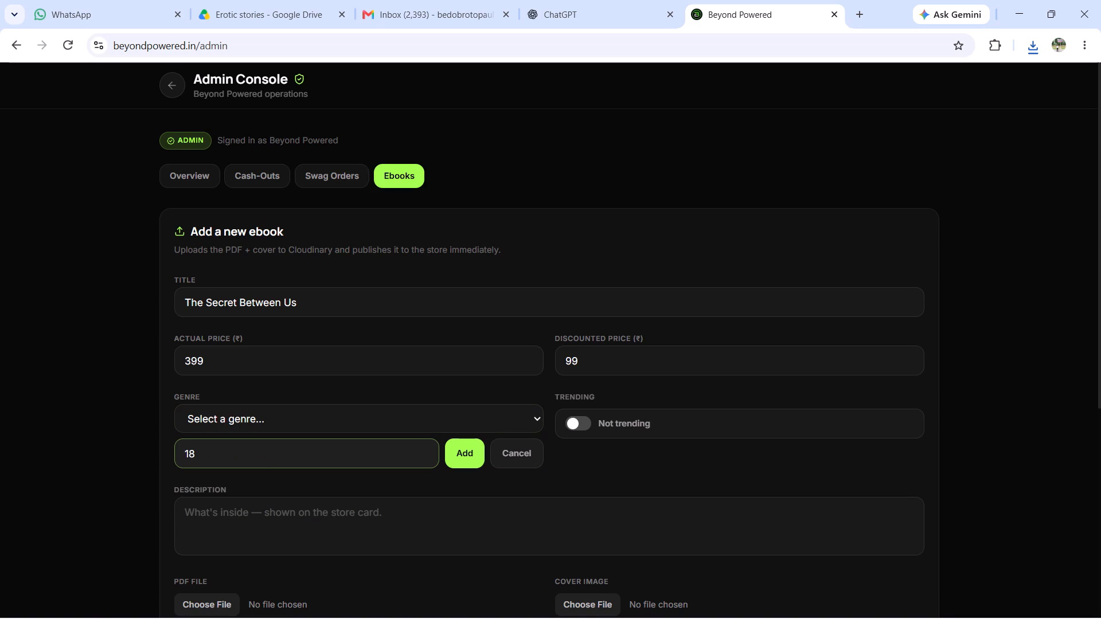
pyautogui.hotkey('shift', '+')
pyautogui.doubleClick(468, 453)
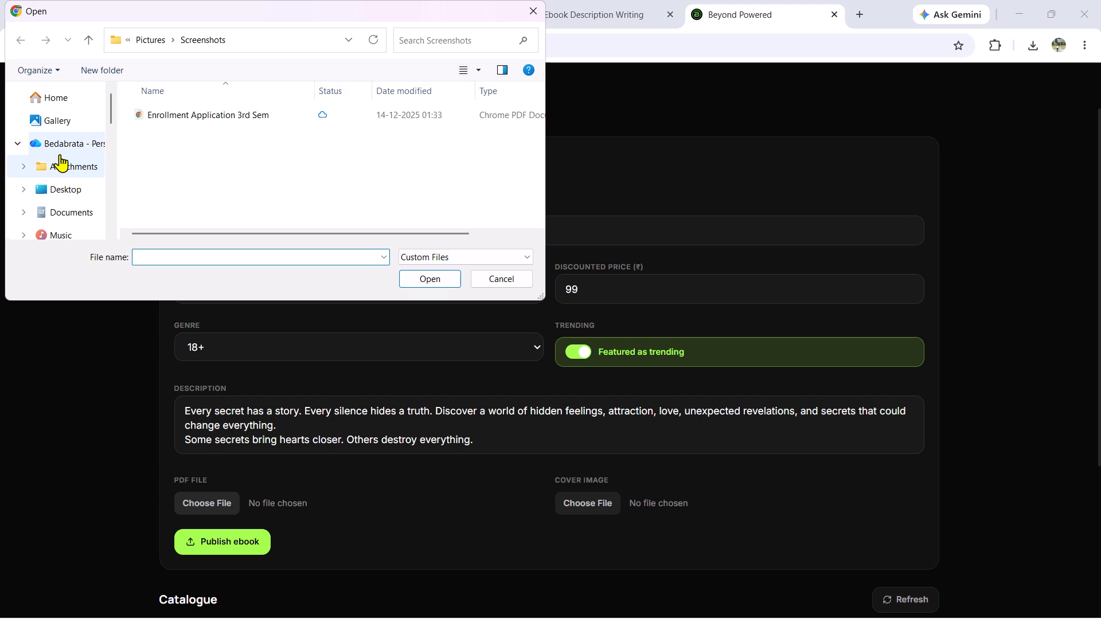
pyautogui.scroll(7, 60, 154)
pyautogui.scroll(-1, 67, 182)
pyautogui.scroll(2, 67, 182)
pyautogui.scroll(-4, 67, 182)
pyautogui.scroll(1, 68, 181)
pyautogui.click(69, 159)
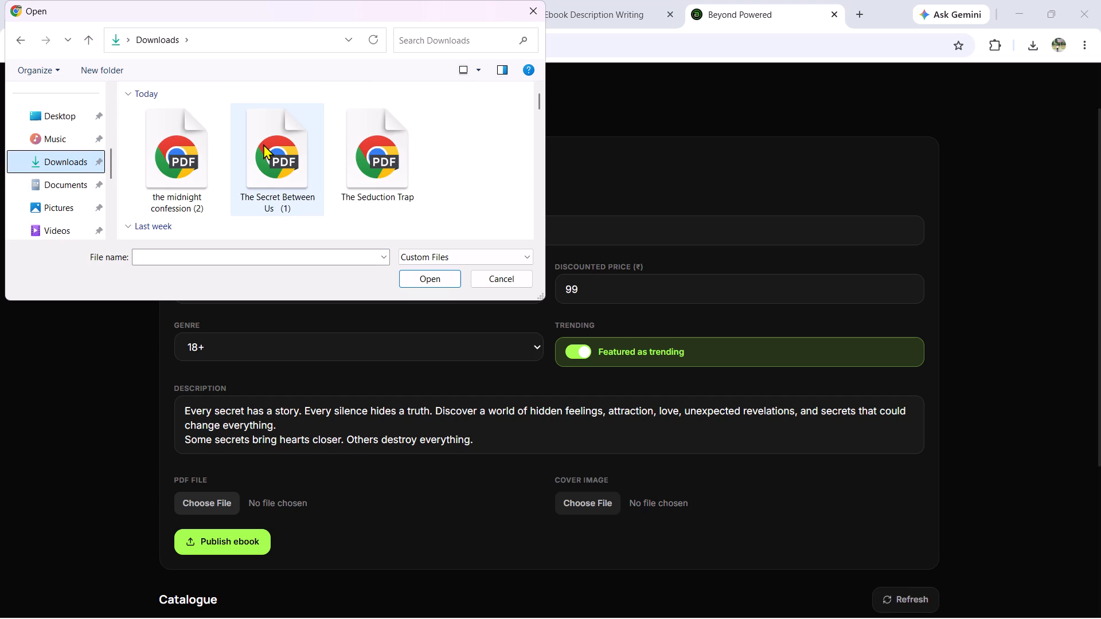
pyautogui.rightClick(271, 143)
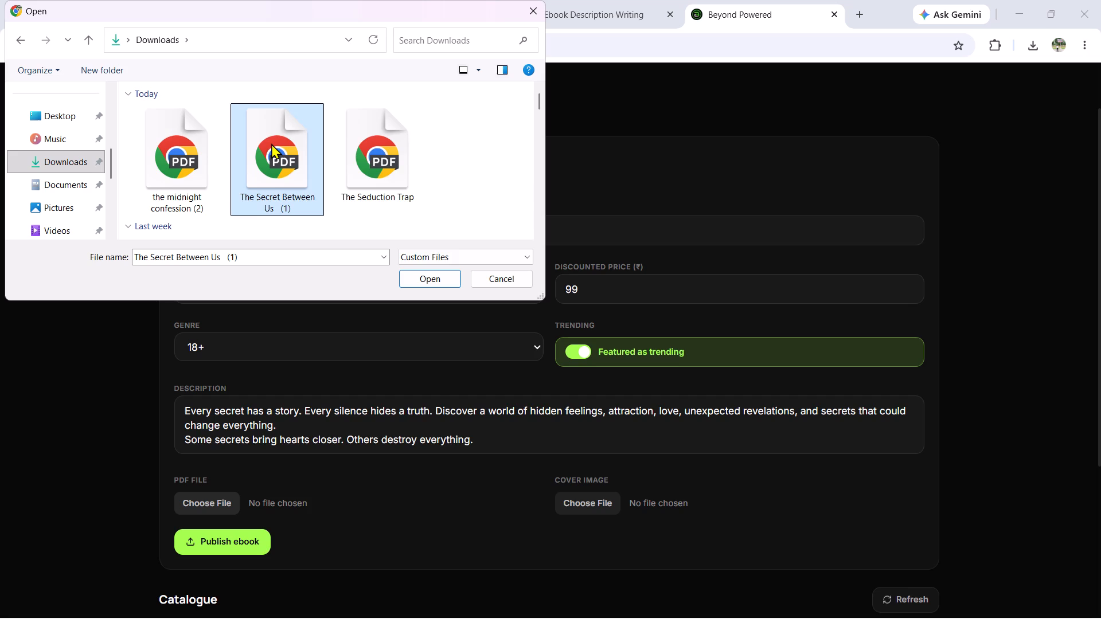
pyautogui.click(304, 179)
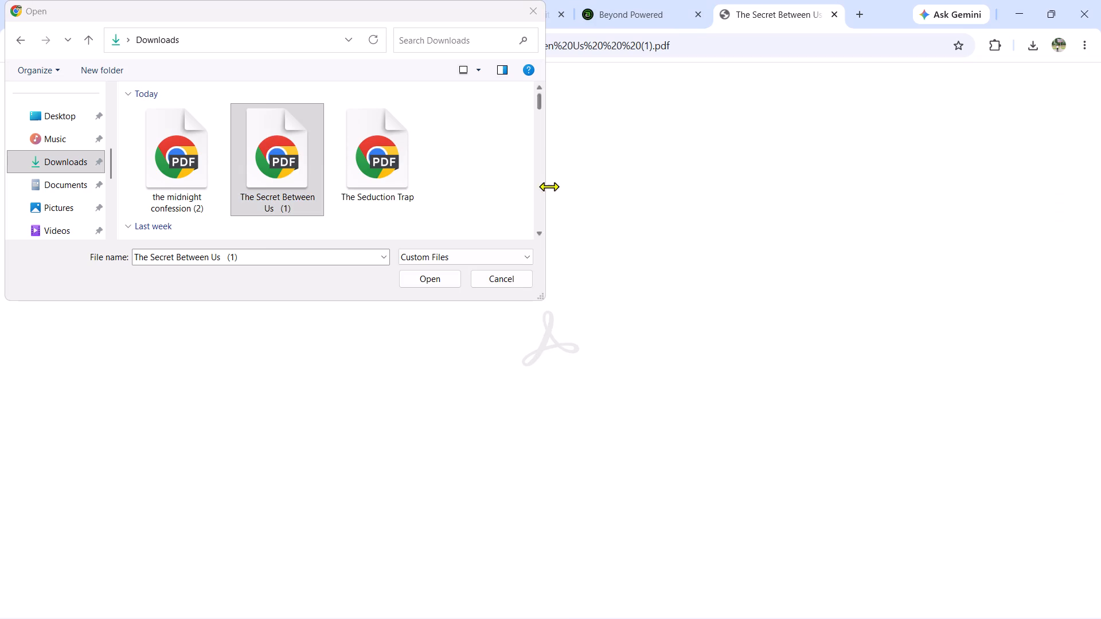
pyautogui.scroll(-4, 750, 431)
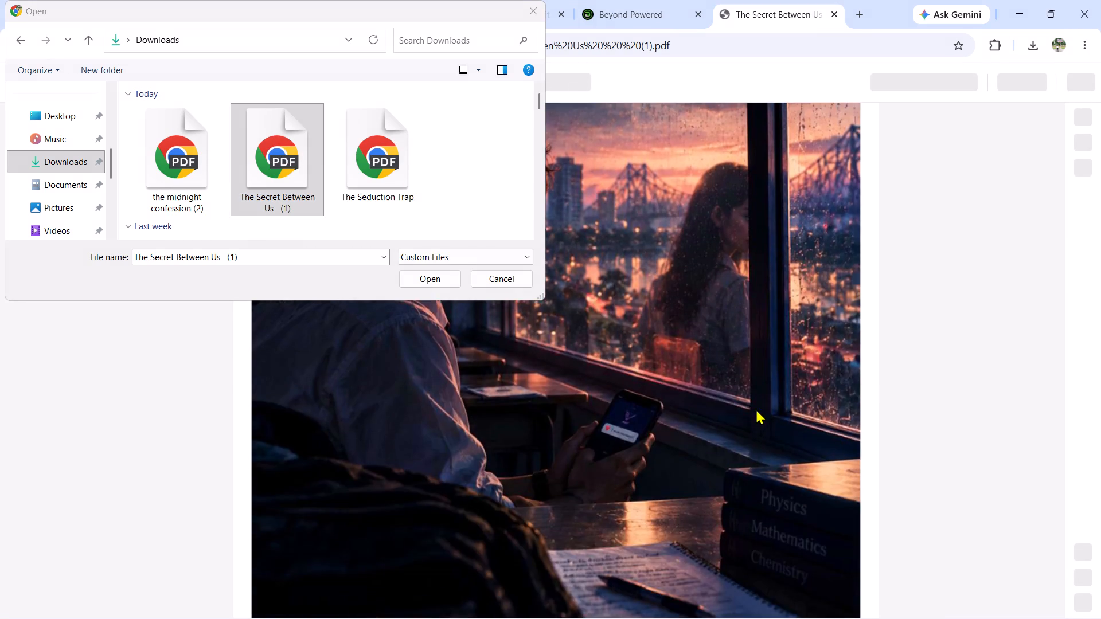
pyautogui.scroll(1, 760, 389)
pyautogui.scroll(-10, 761, 381)
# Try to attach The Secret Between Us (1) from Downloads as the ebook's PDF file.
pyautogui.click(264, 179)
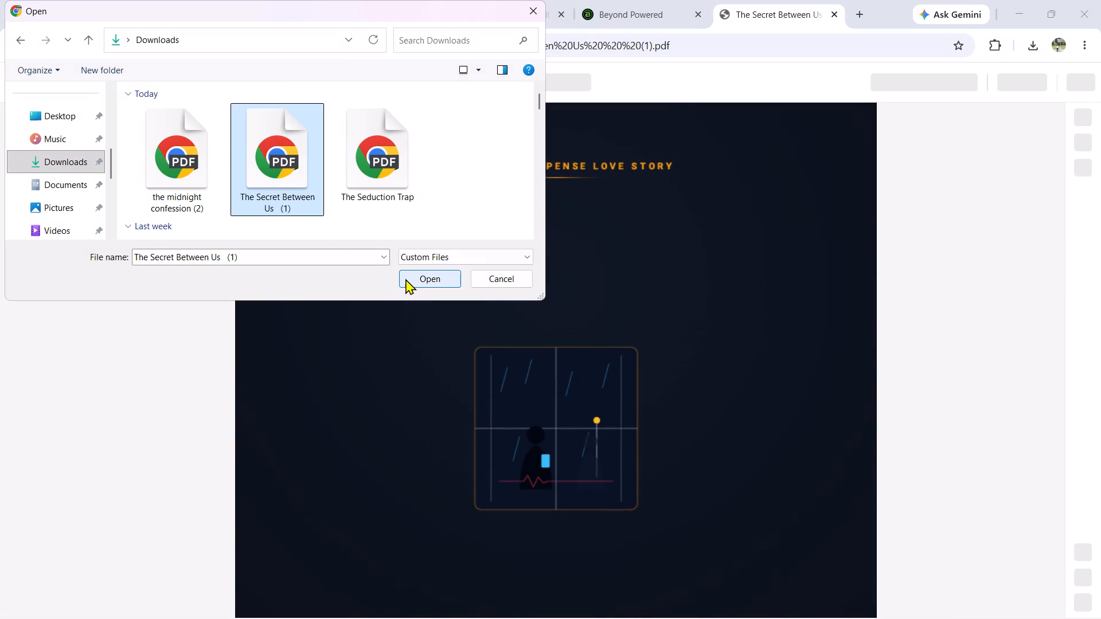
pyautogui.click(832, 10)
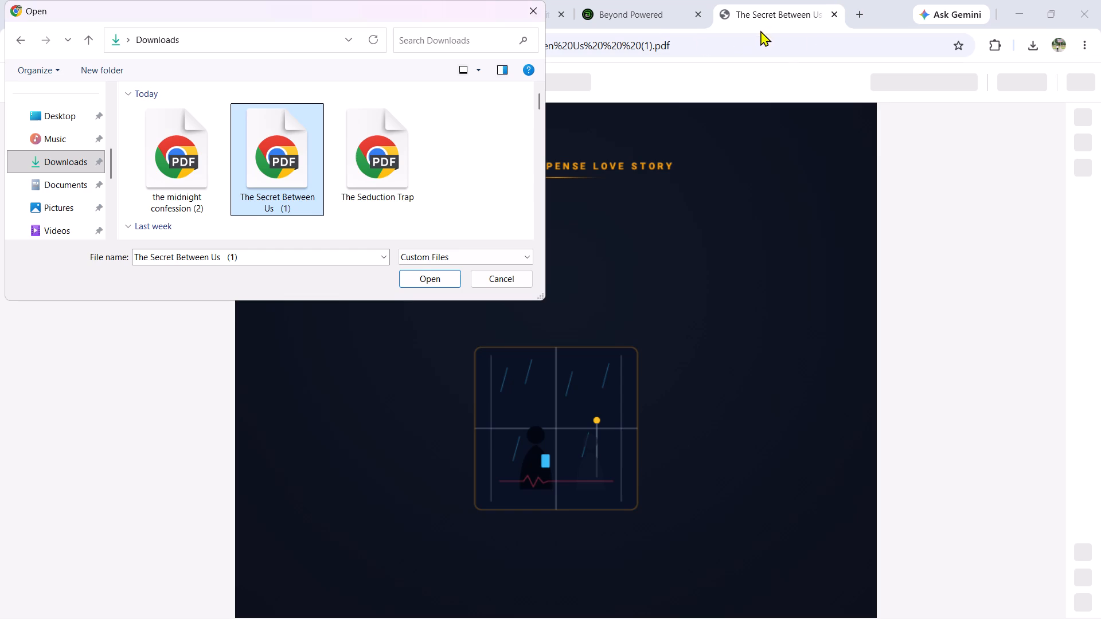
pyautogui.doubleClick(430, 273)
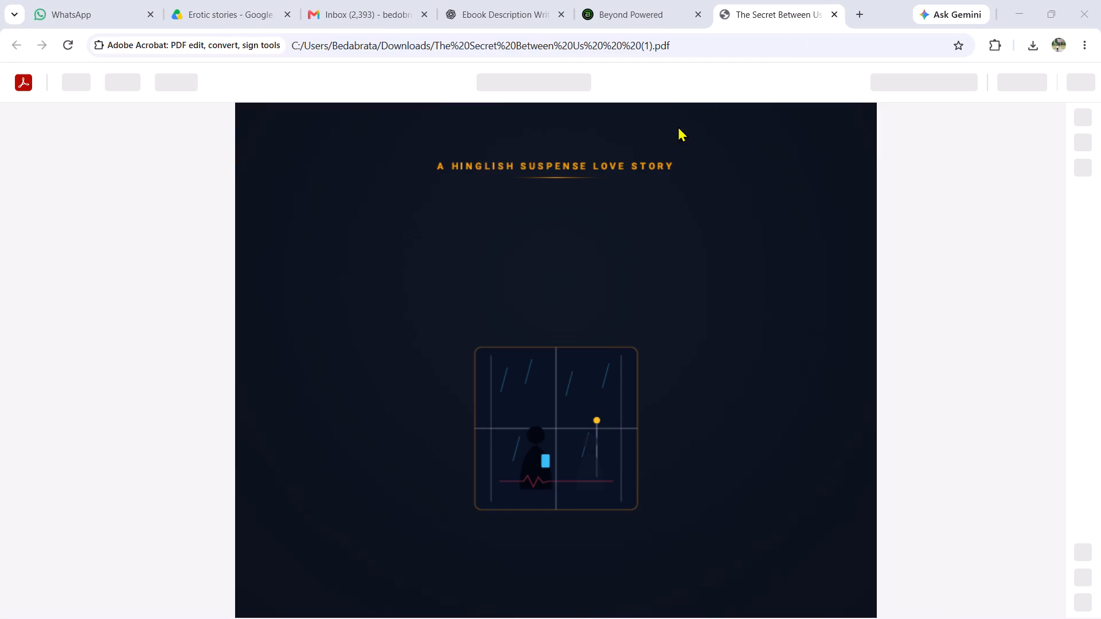
# Return to the Beyond Powered ebook form and attach The Secret Between Us (1) from Downloads as the PDF file.
pyautogui.click(619, 0)
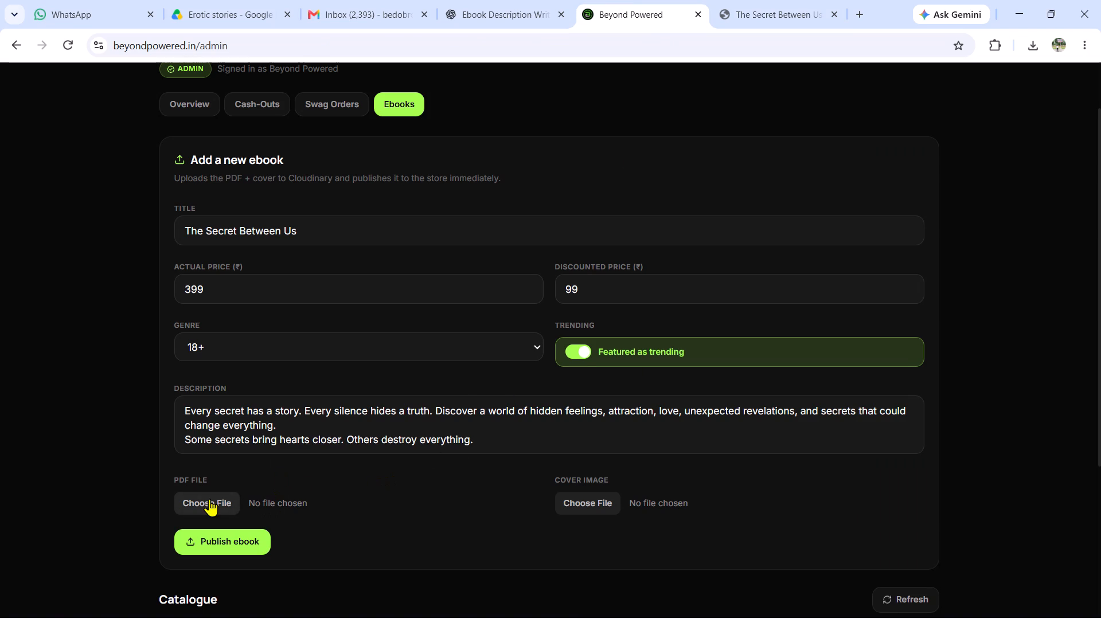
pyautogui.click(209, 499)
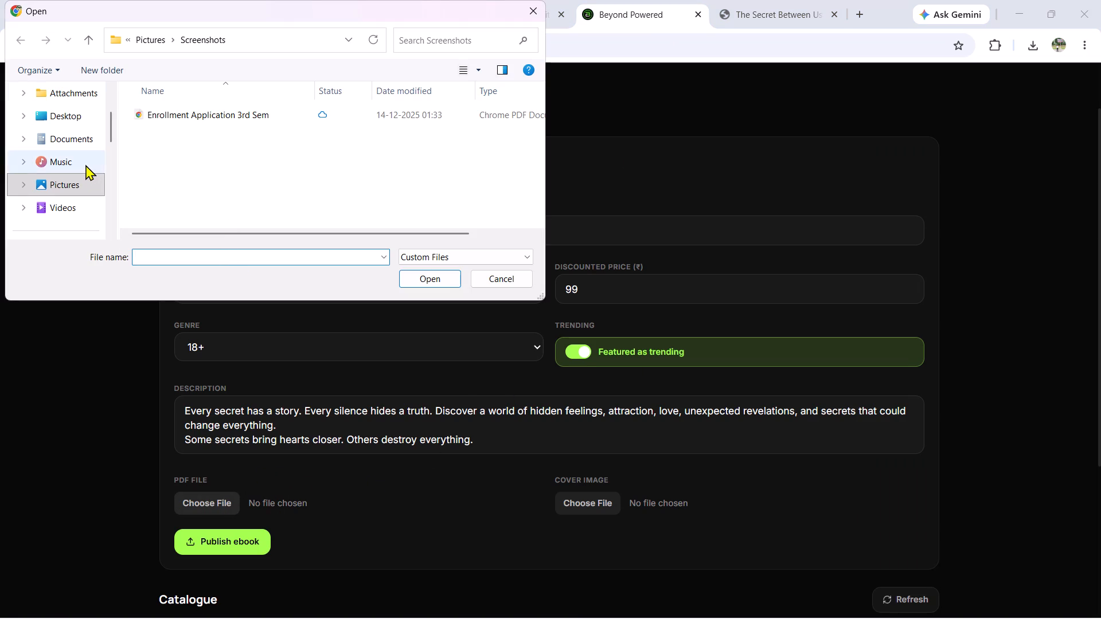
pyautogui.scroll(-2, 85, 164)
pyautogui.click(80, 165)
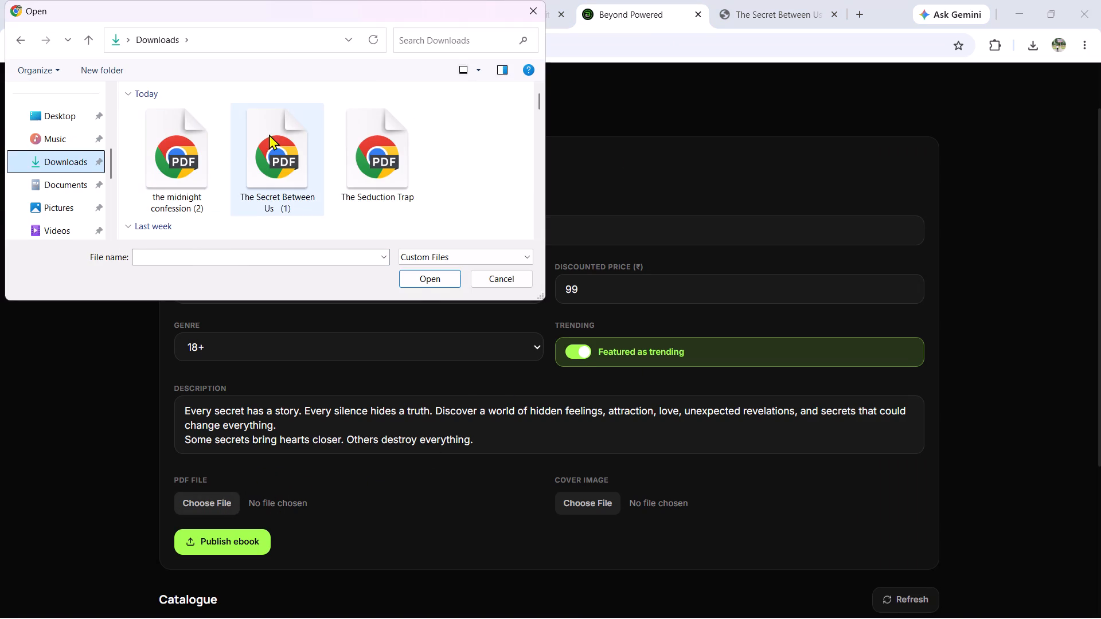
pyautogui.click(269, 134)
pyautogui.click(430, 270)
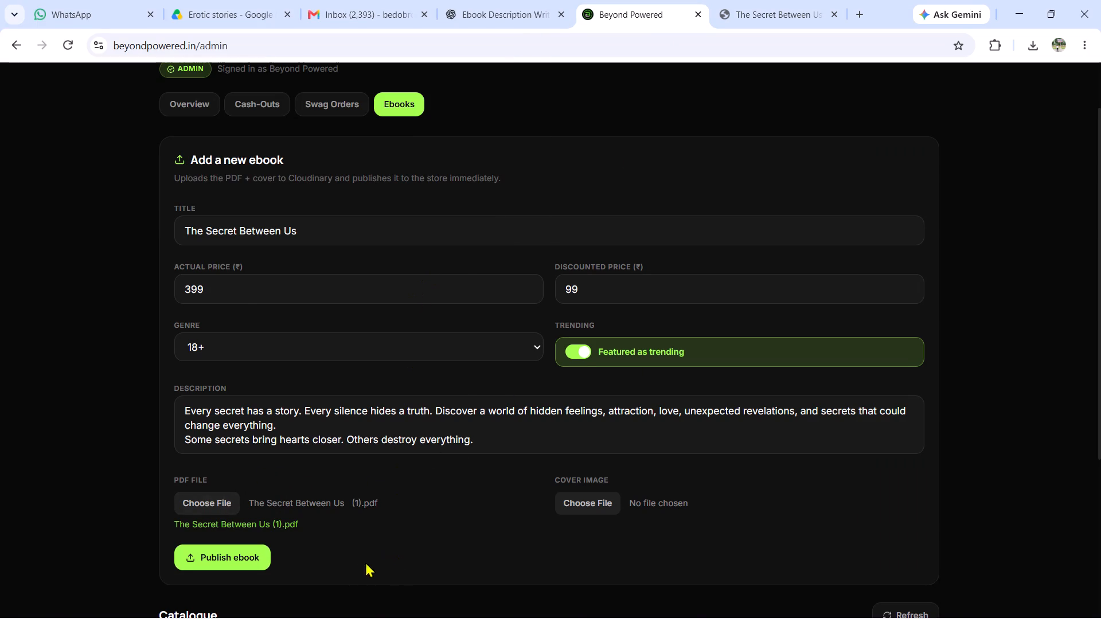
# Preview The Secret Between Us image from Downloads and attach it as the ebook's cover image.
pyautogui.click(588, 498)
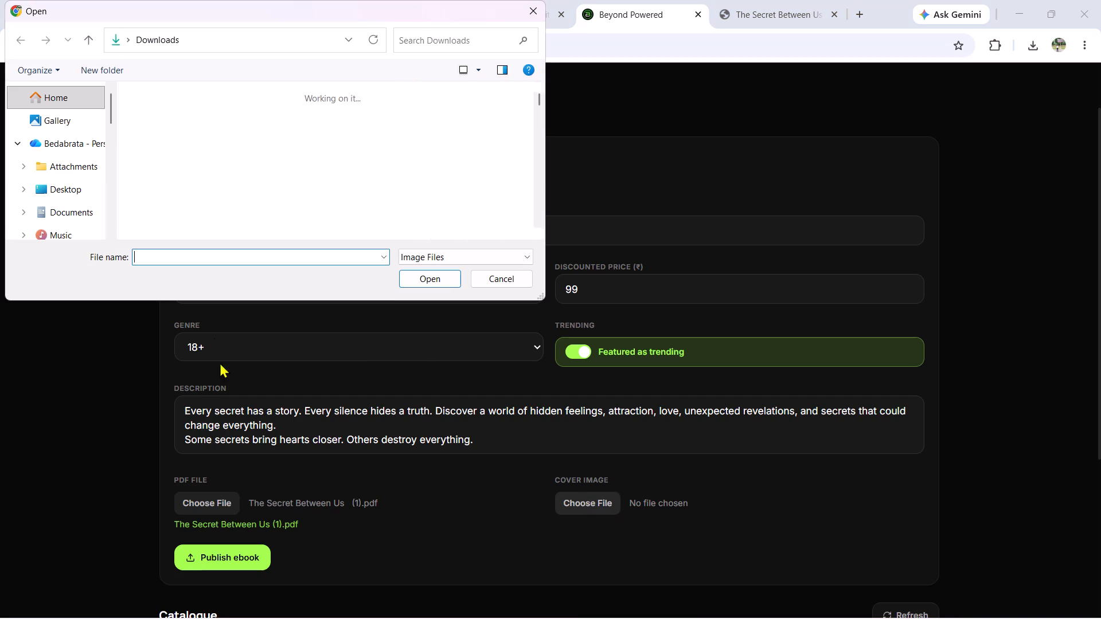
pyautogui.click(177, 119)
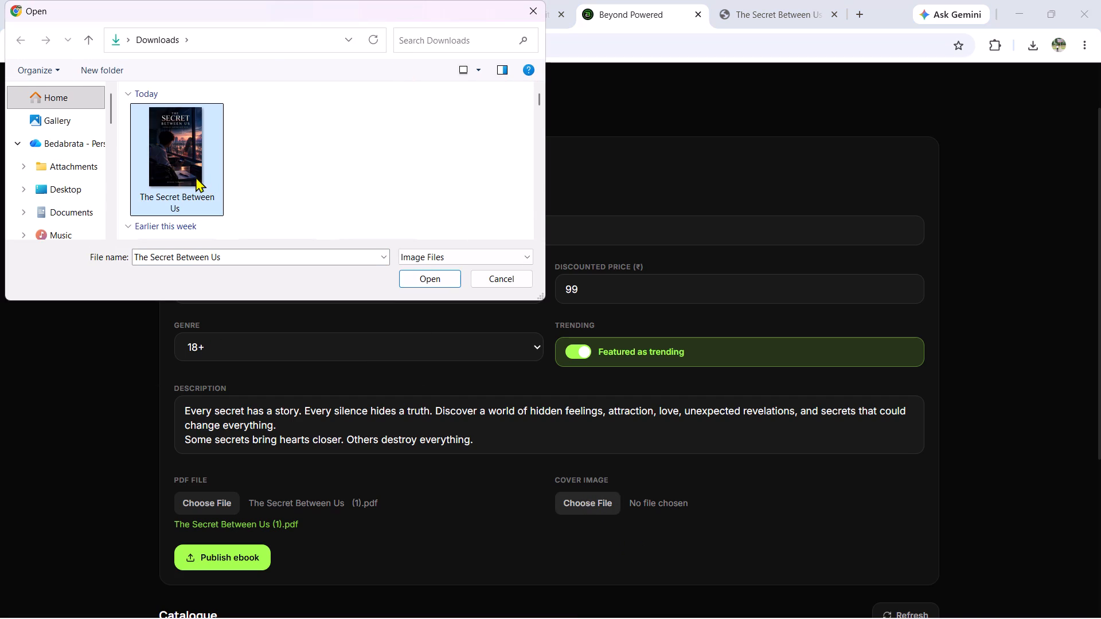
pyautogui.rightClick(197, 161)
pyautogui.click(256, 48)
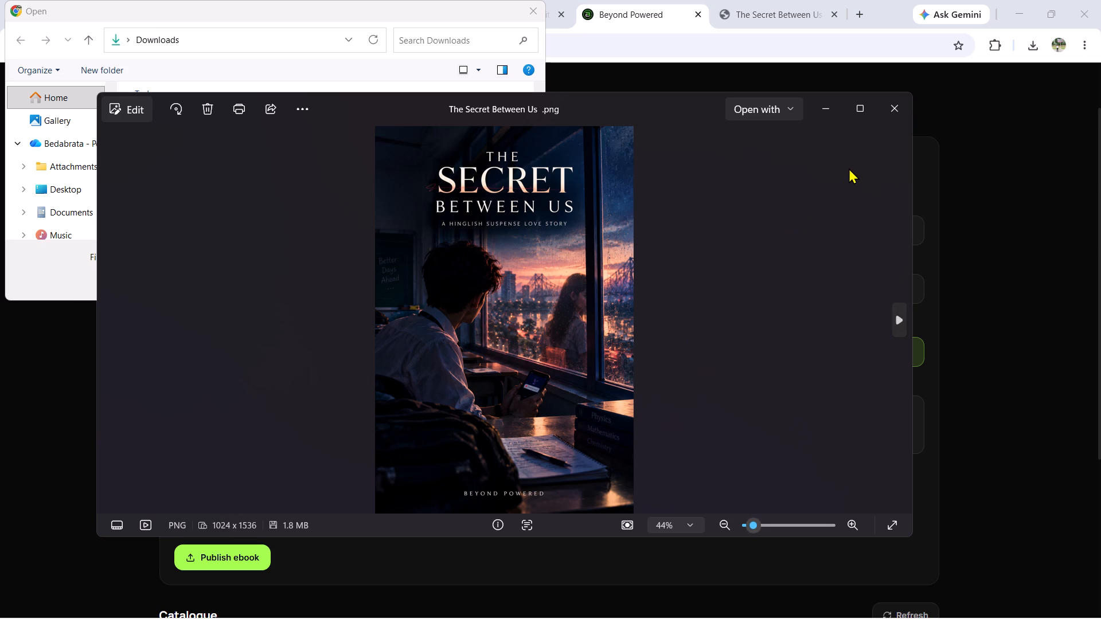
pyautogui.click(887, 104)
pyautogui.click(407, 276)
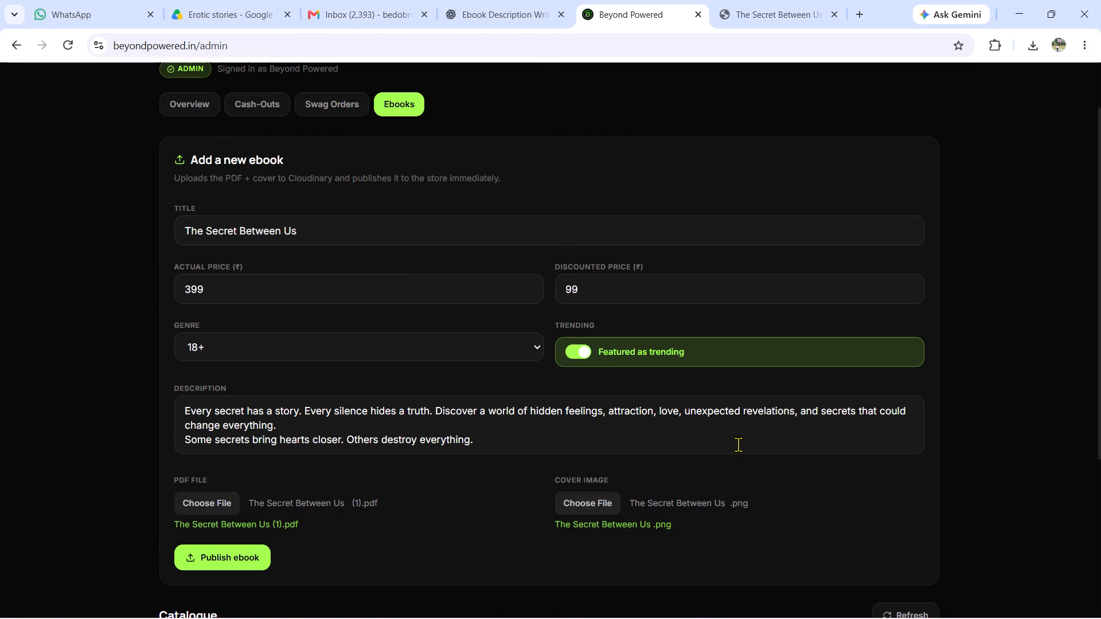
# Review the completed form and publish The Secret Between Us to the store.
pyautogui.scroll(-1, 726, 444)
pyautogui.scroll(-4, 207, 479)
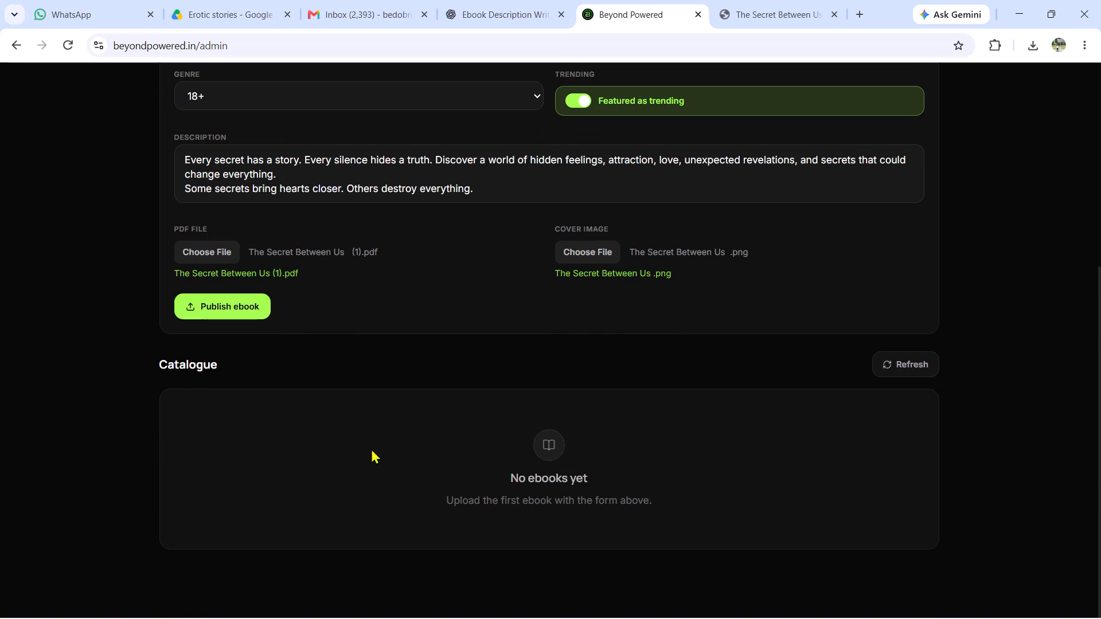
pyautogui.scroll(3, 442, 455)
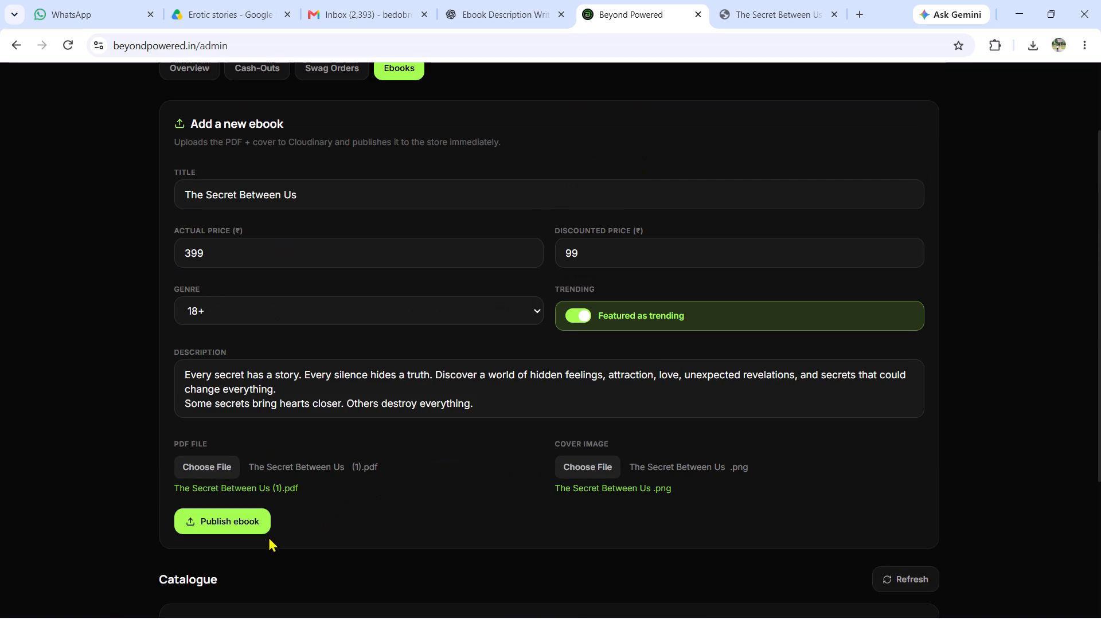
pyautogui.click(225, 524)
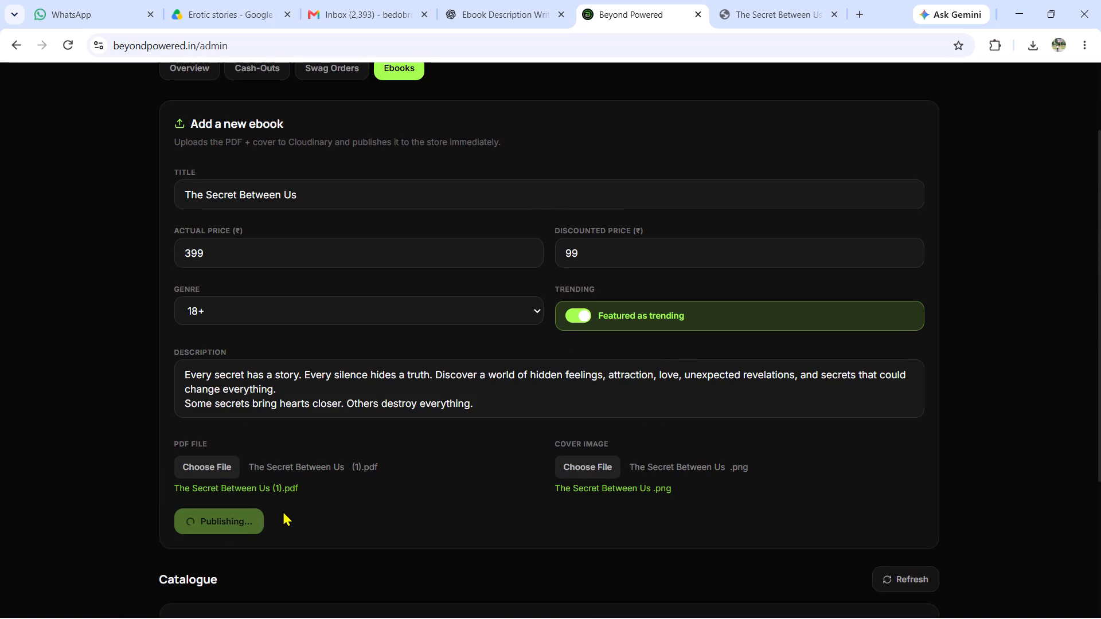
pyautogui.scroll(3, 462, 445)
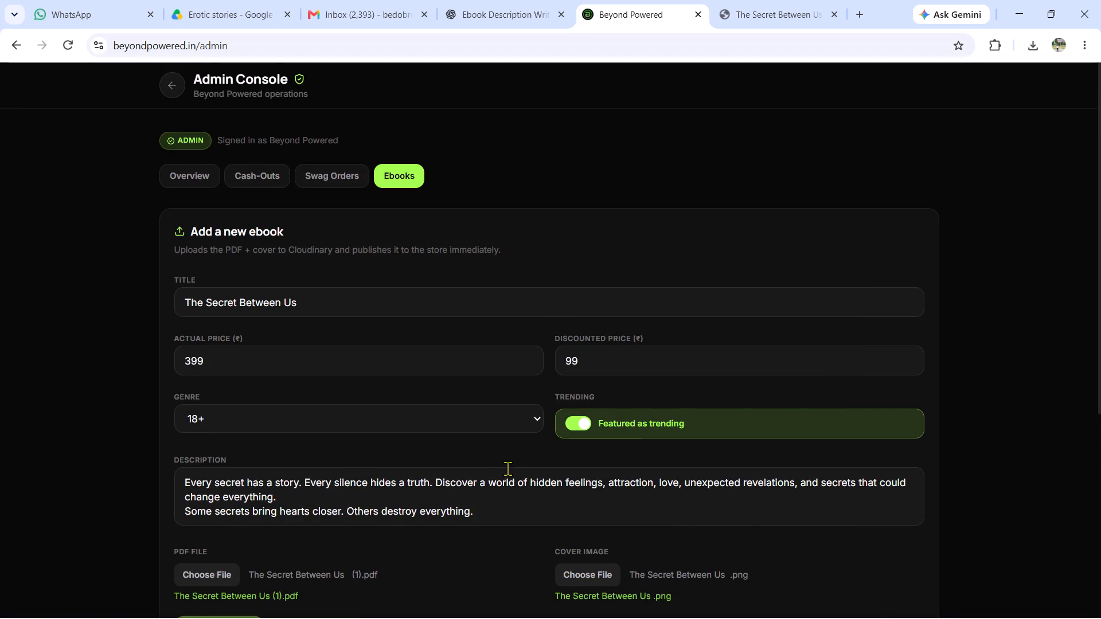
pyautogui.scroll(-3, 514, 453)
pyautogui.scroll(2, 517, 445)
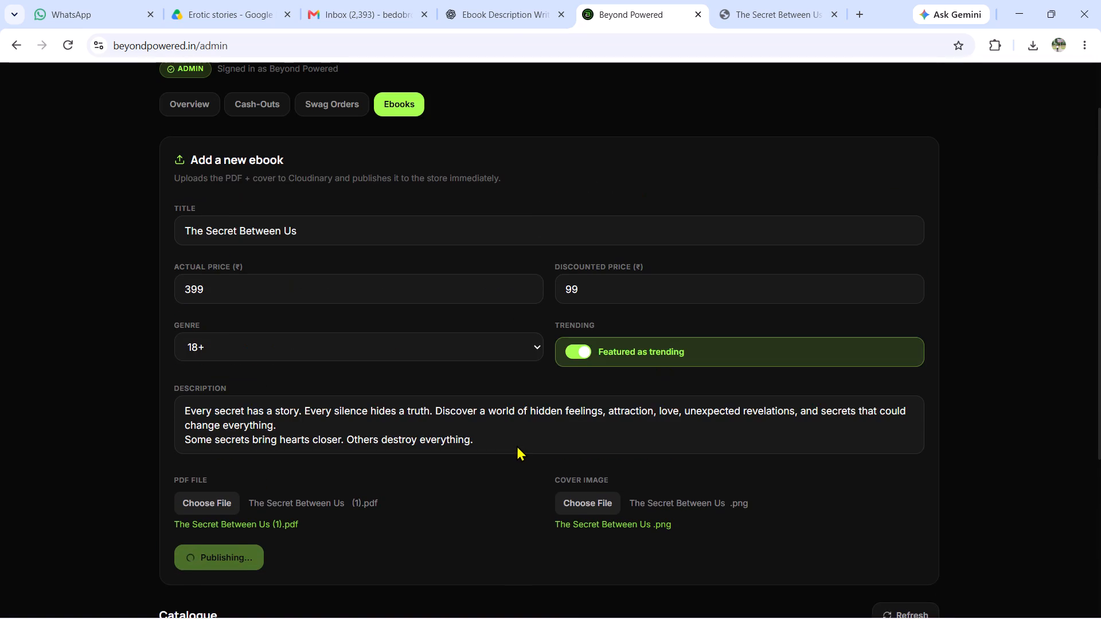
pyautogui.scroll(2, 521, 431)
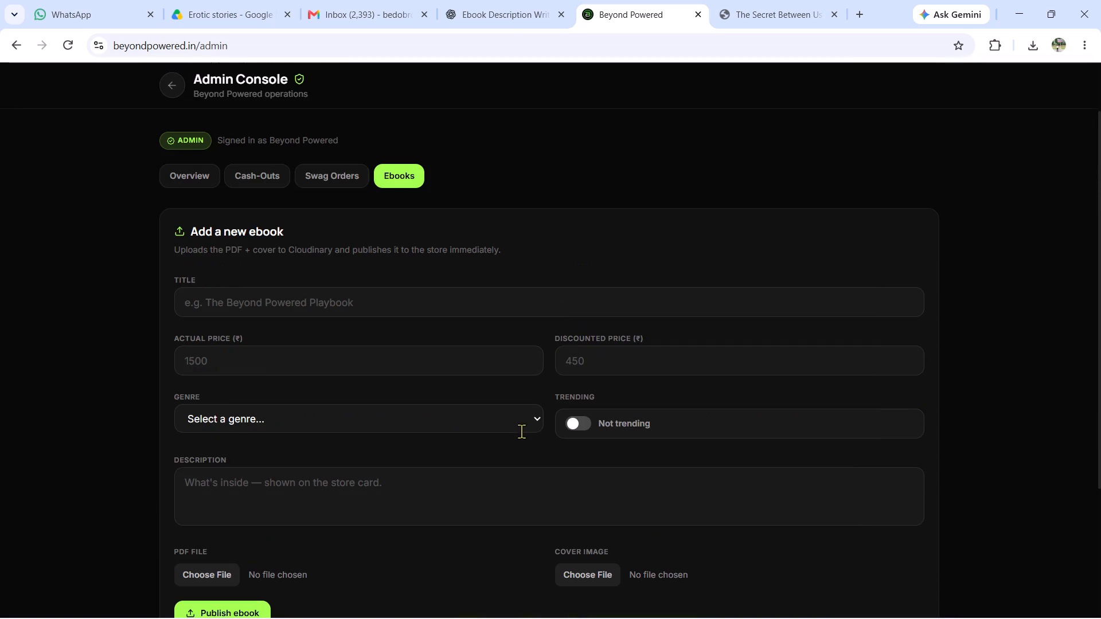
pyautogui.scroll(2, 521, 431)
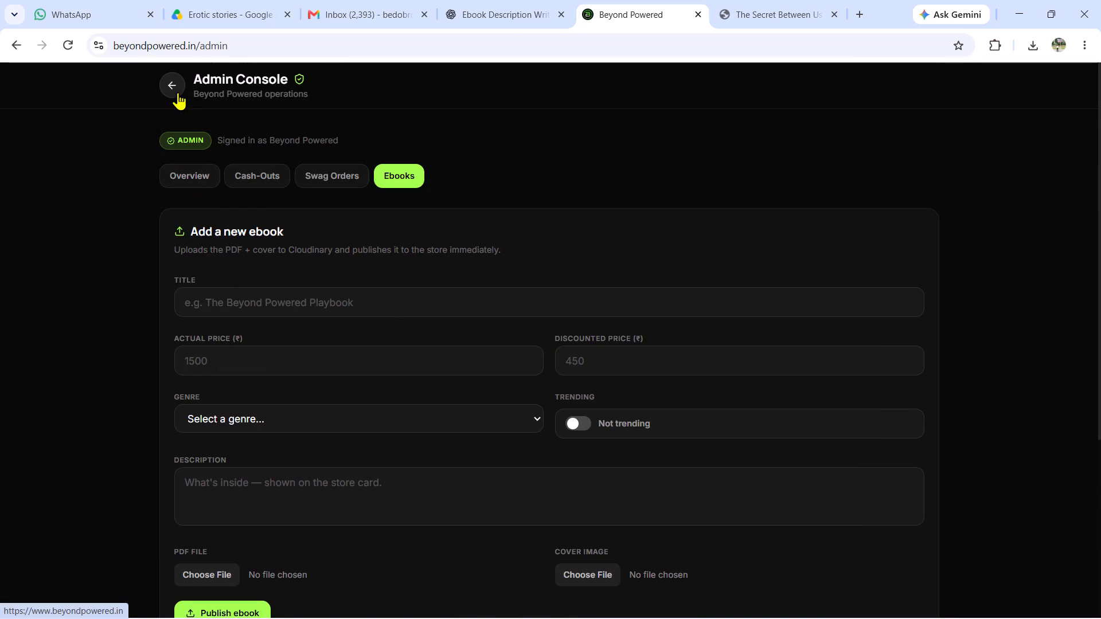
# Open beyondpowered.in in a new tab and examine how The Secret Between Us is listed on the home page.
pyautogui.click(856, 2)
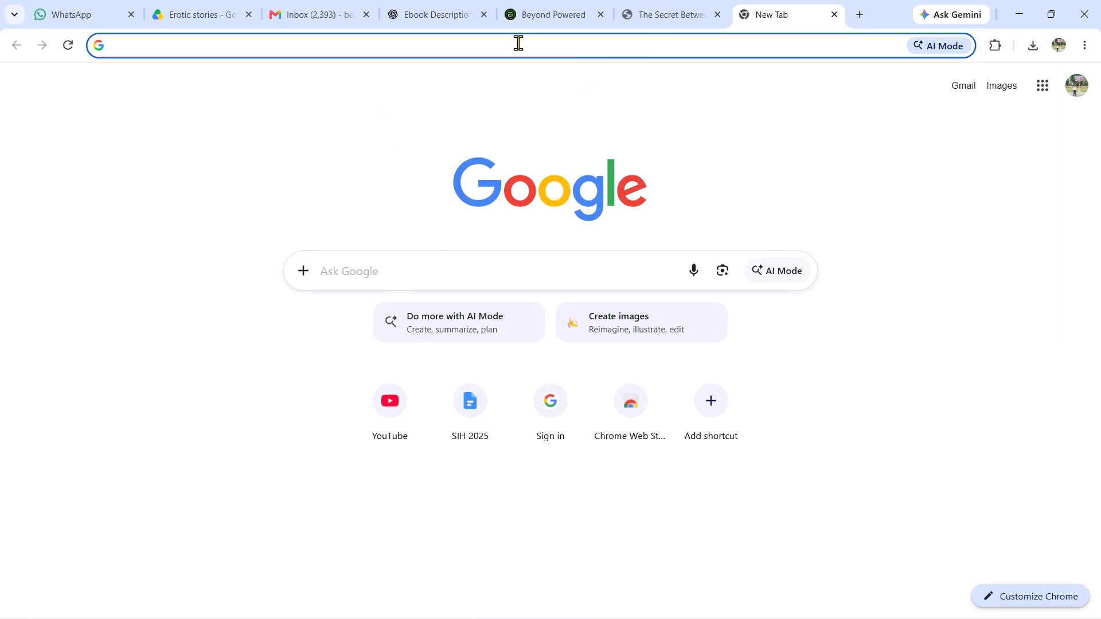
pyautogui.write('beyond')
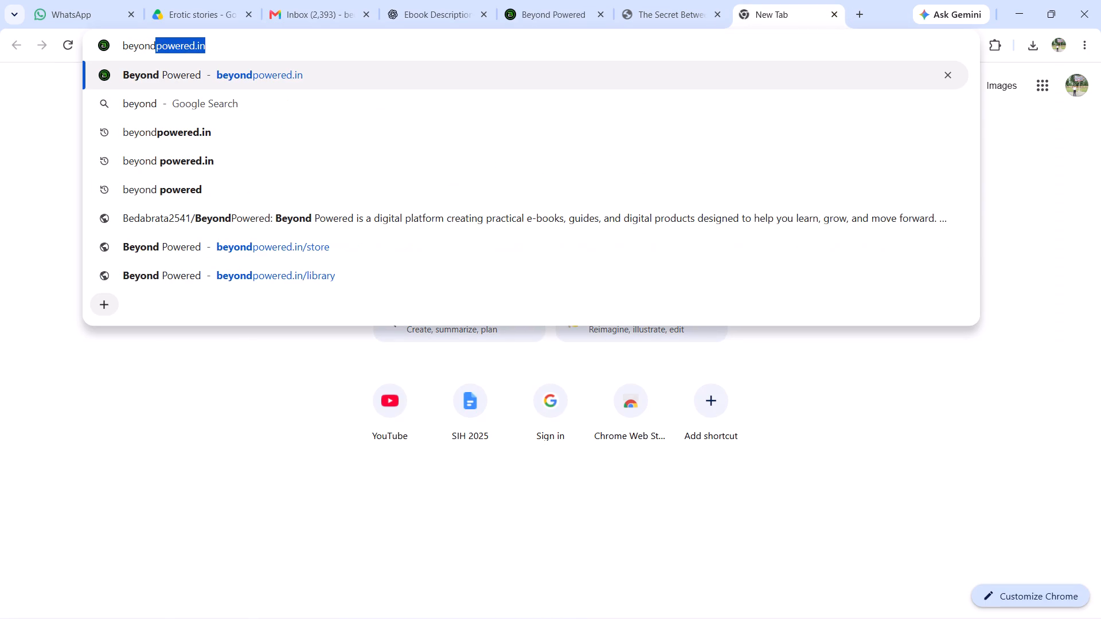
pyautogui.press('Return')
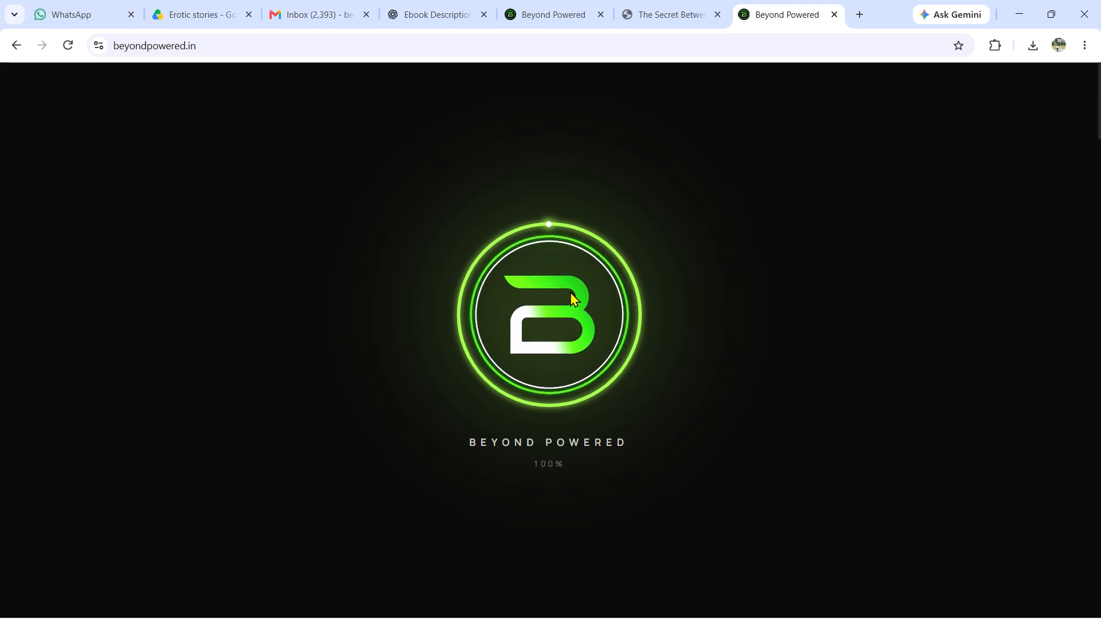
pyautogui.scroll(-5, 565, 302)
pyautogui.scroll(3, 565, 302)
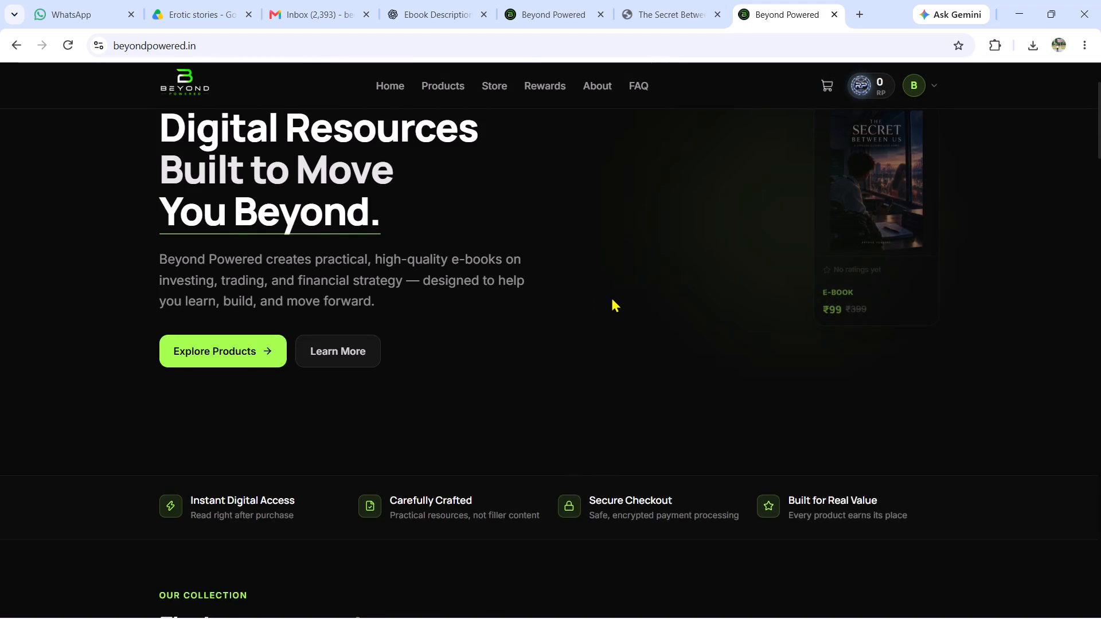
pyautogui.scroll(2, 614, 297)
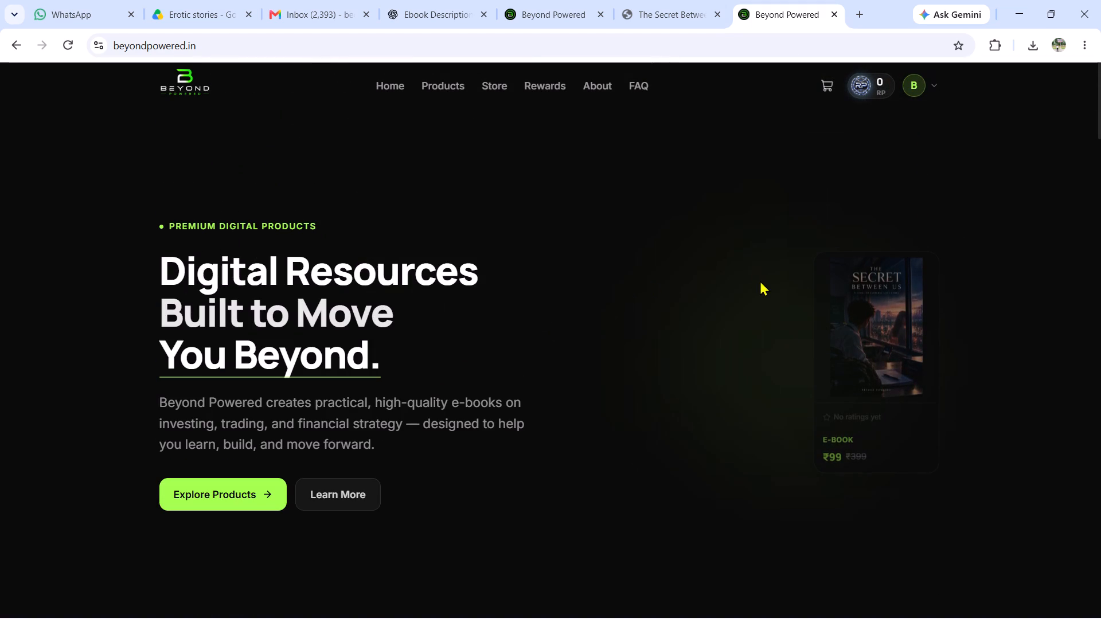
pyautogui.scroll(-8, 798, 382)
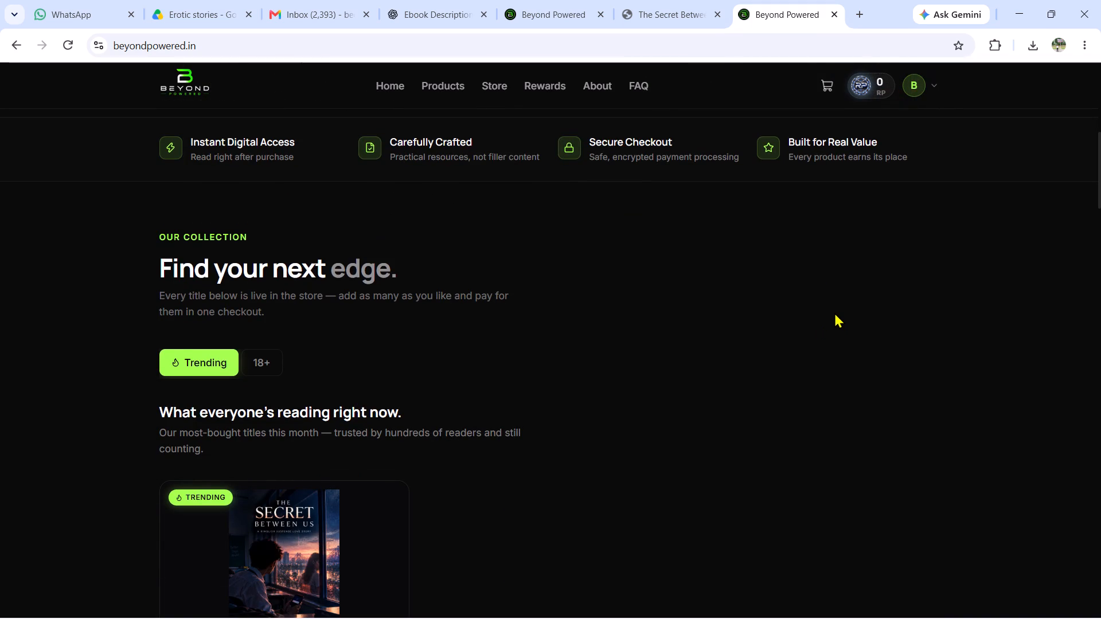
pyautogui.scroll(-2, 834, 312)
pyautogui.scroll(-1, 786, 324)
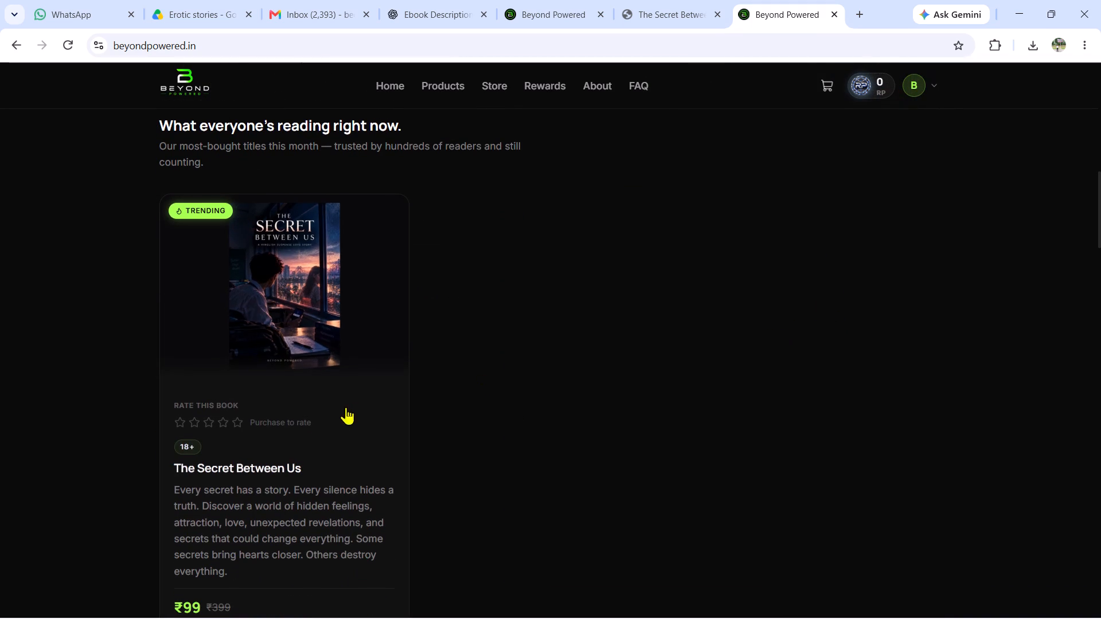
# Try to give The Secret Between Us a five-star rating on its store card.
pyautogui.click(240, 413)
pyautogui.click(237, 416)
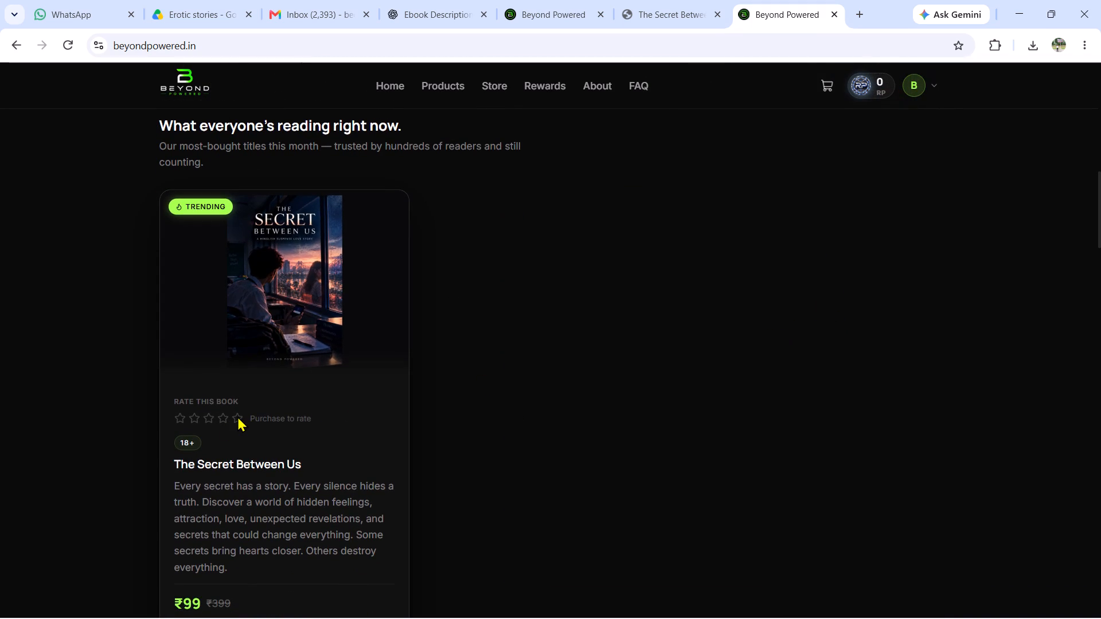
# Open the details of The Secret Between Us, inspect its Buy Now checkout, and close it without paying.
pyautogui.scroll(-2, 253, 468)
pyautogui.click(247, 486)
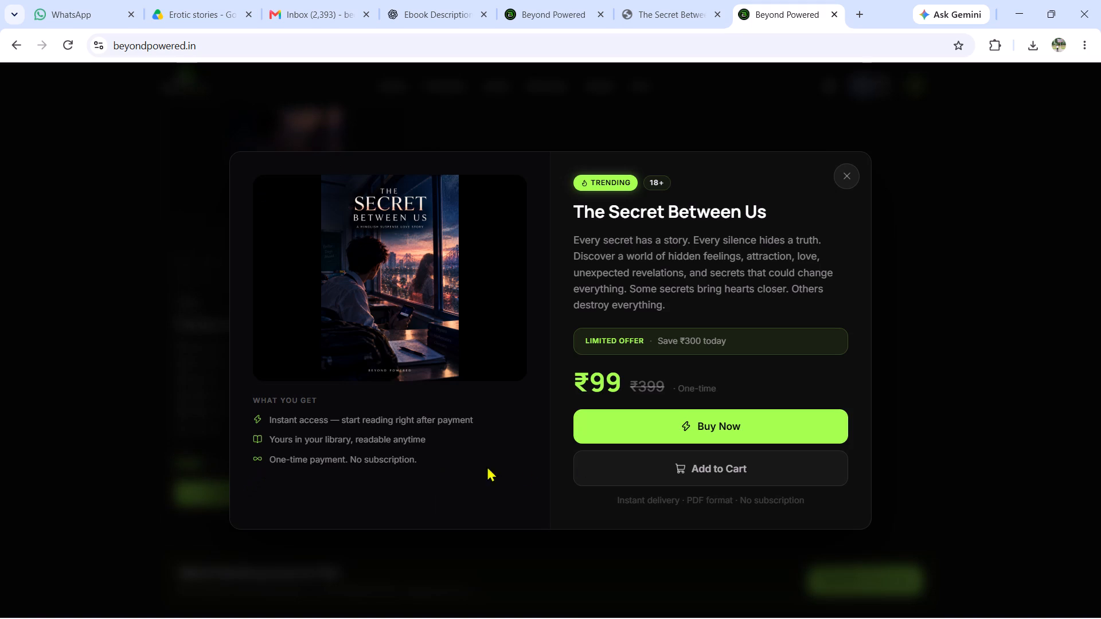
pyautogui.click(710, 426)
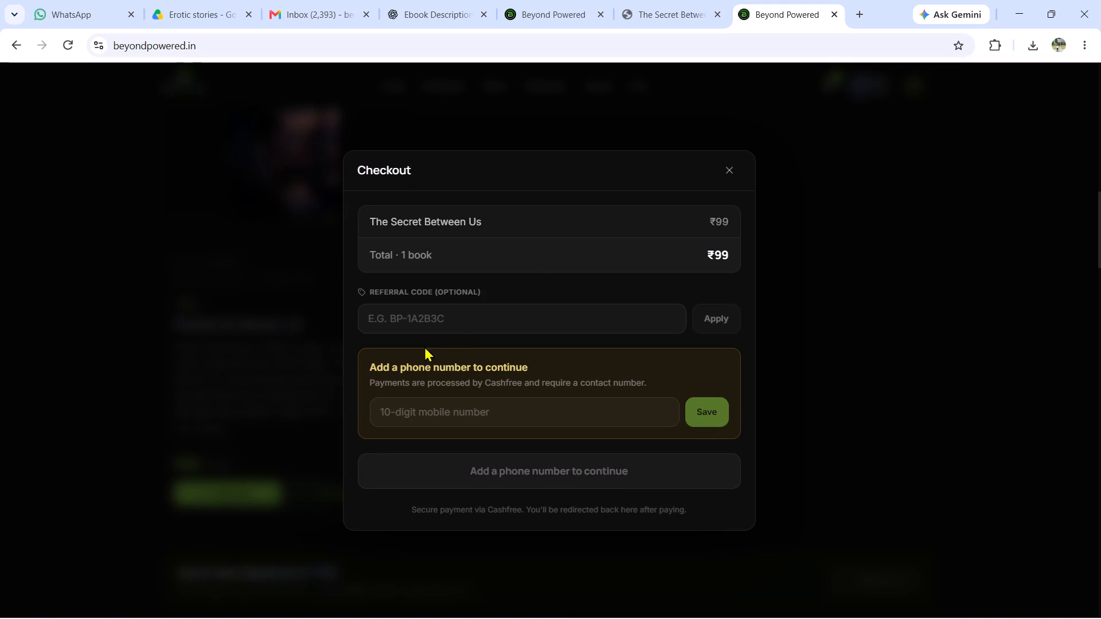
pyautogui.click(731, 167)
# Remove The Secret Between Us from the shopping cart and close the cart.
pyautogui.scroll(-7, 627, 248)
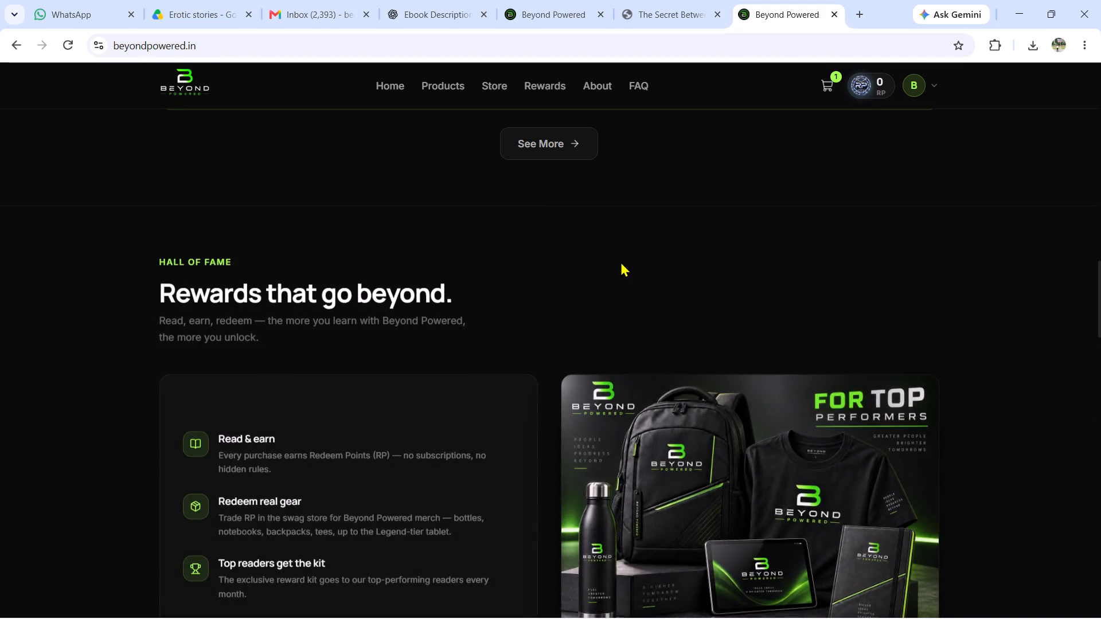
pyautogui.scroll(5, 620, 261)
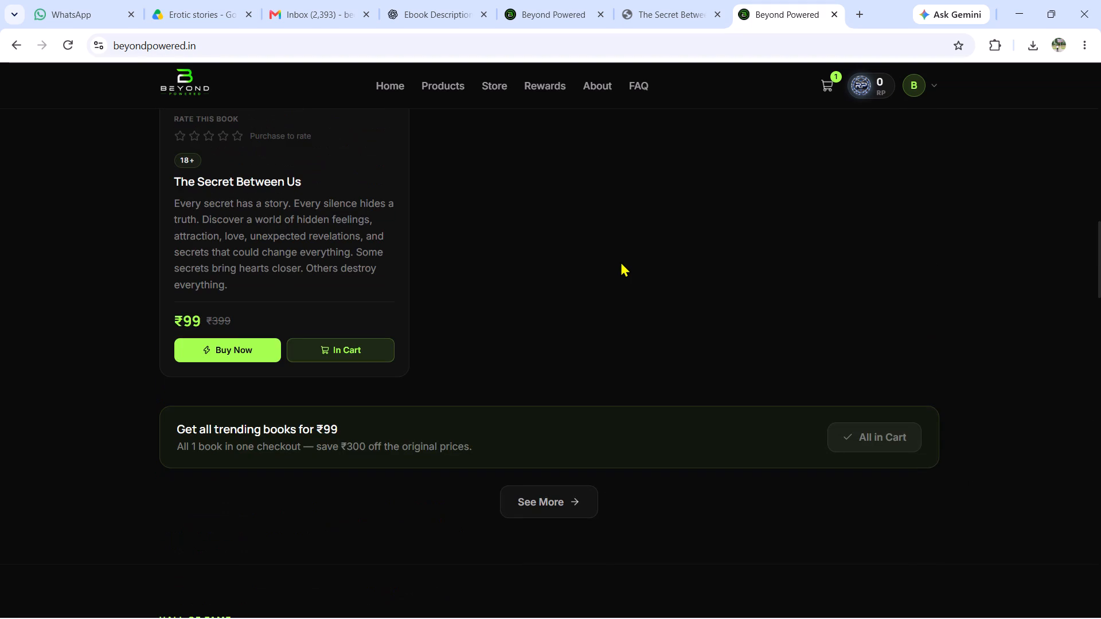
pyautogui.scroll(8, 626, 261)
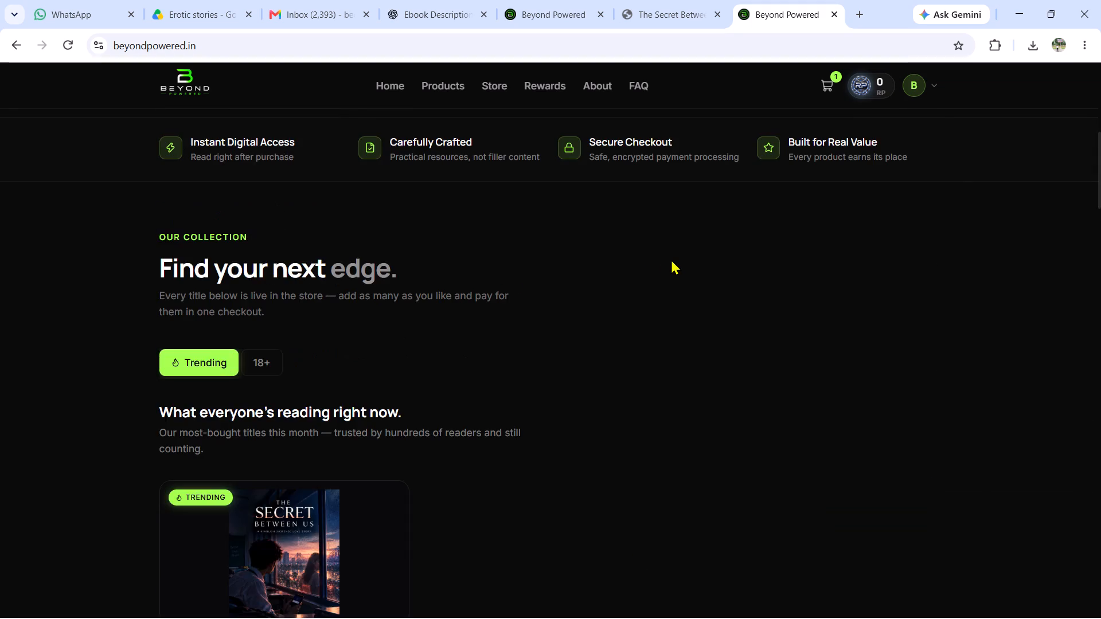
pyautogui.scroll(6, 671, 259)
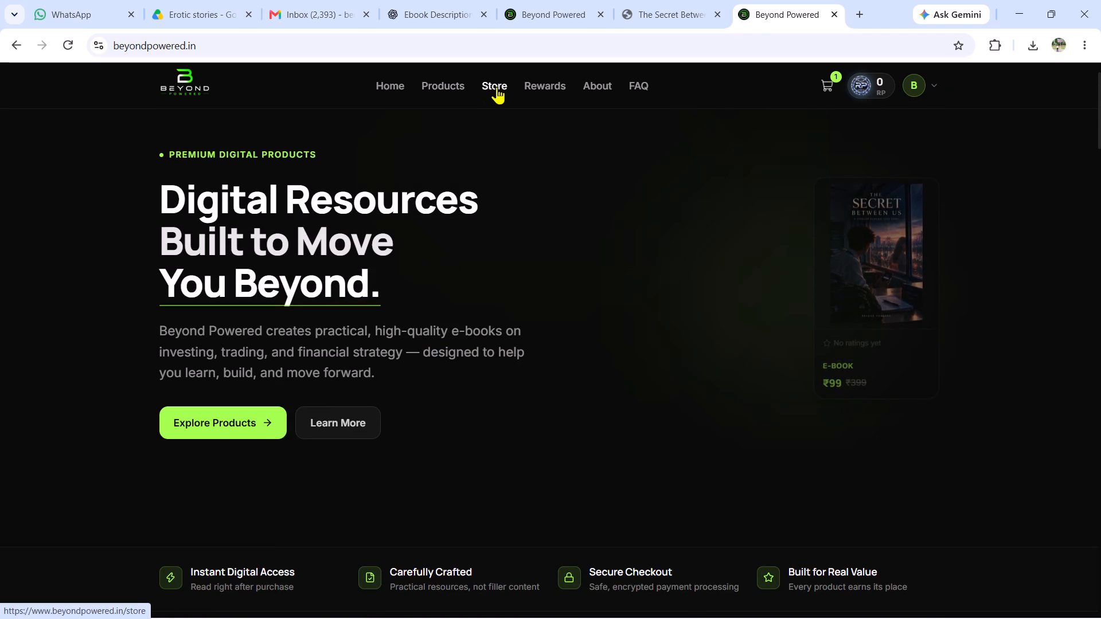
pyautogui.click(826, 92)
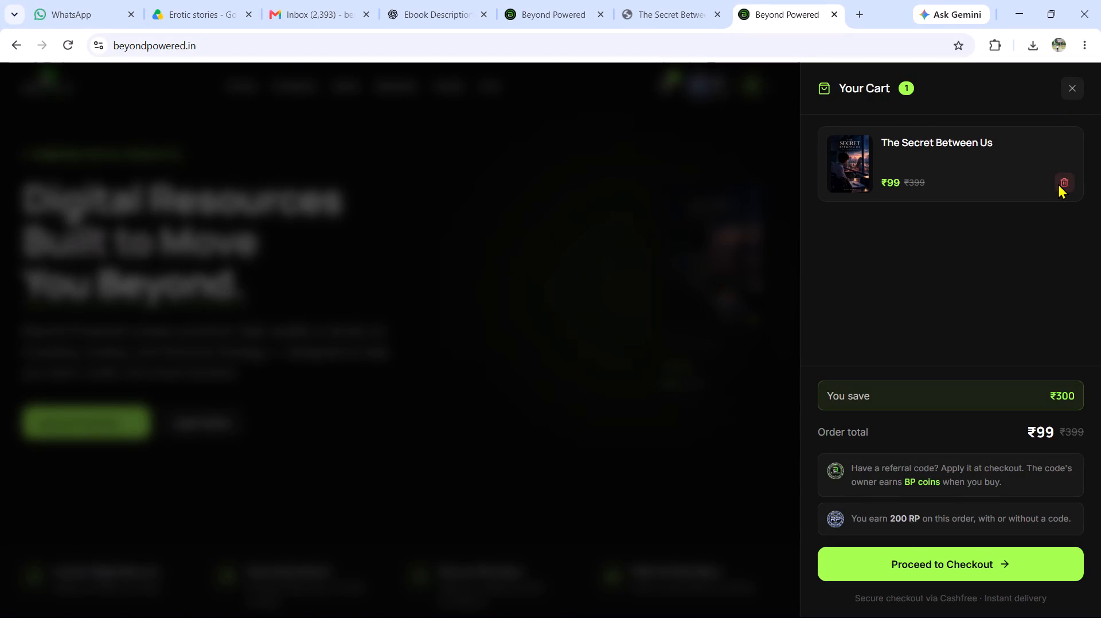
pyautogui.tripleClick(1058, 181)
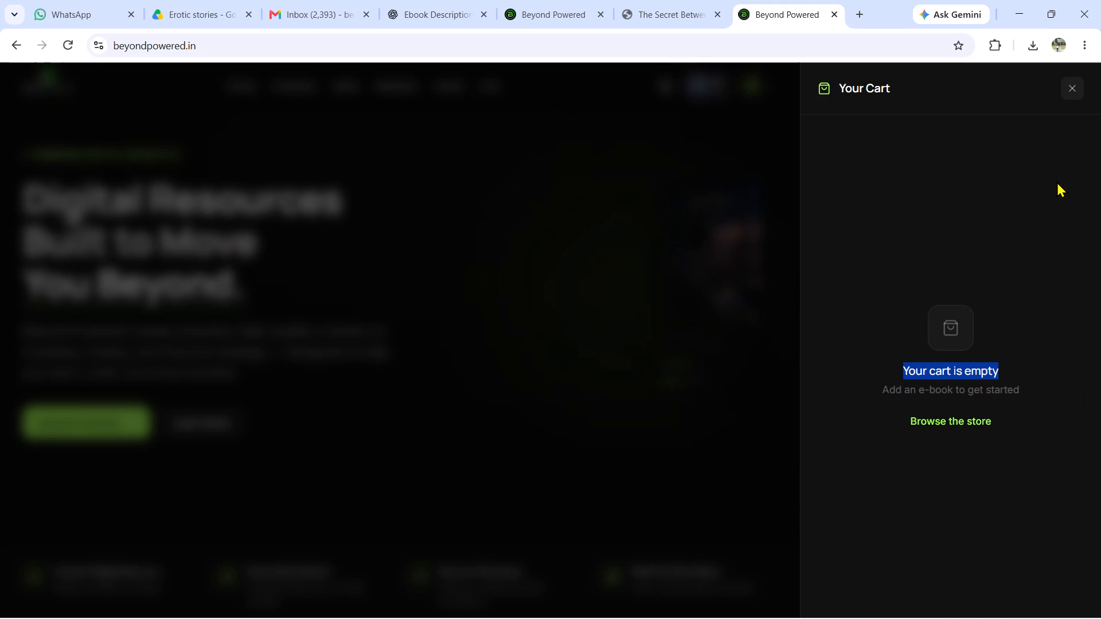
pyautogui.doubleClick(1063, 84)
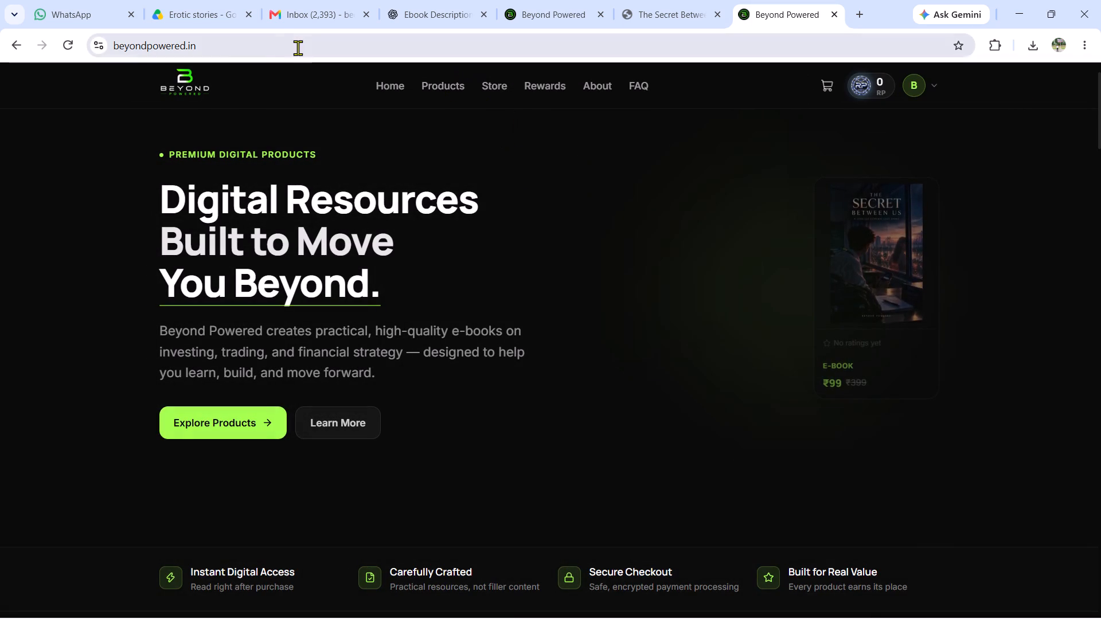
# Switch to the Erotic stories folder in Google Drive.
pyautogui.click(183, 2)
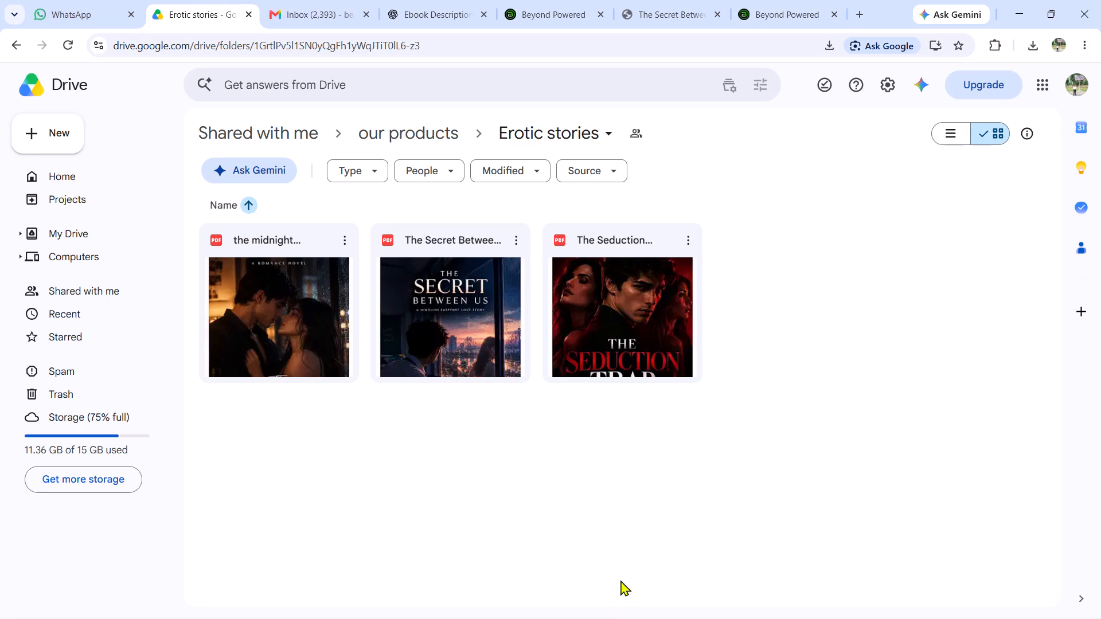
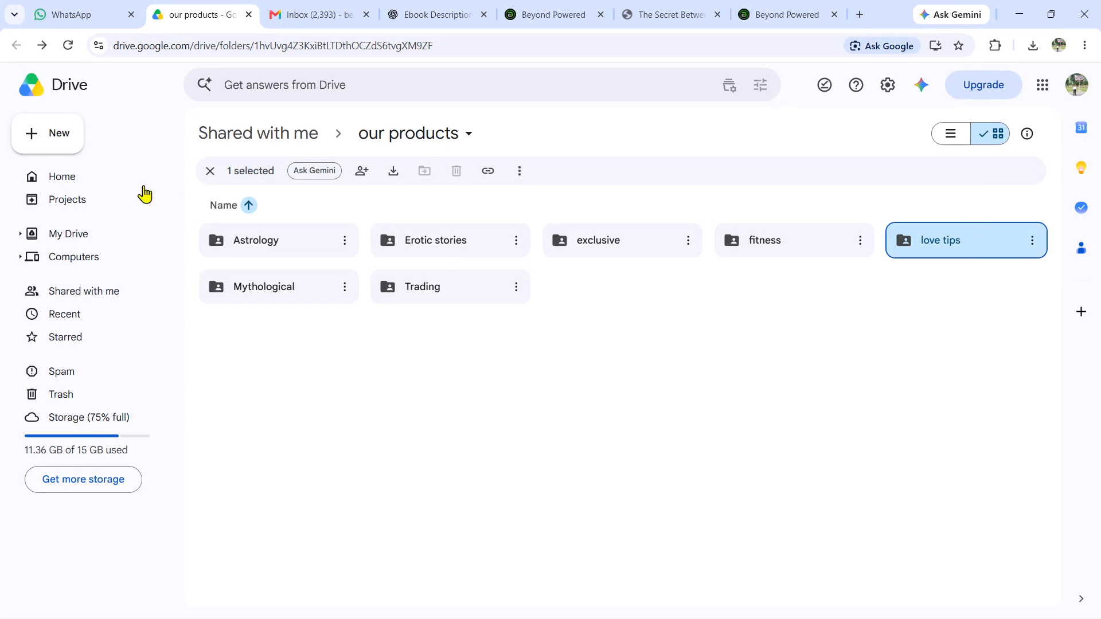
# Open the love tips folder inside the shared our products folder.
pyautogui.click(197, 170)
pyautogui.click(944, 233)
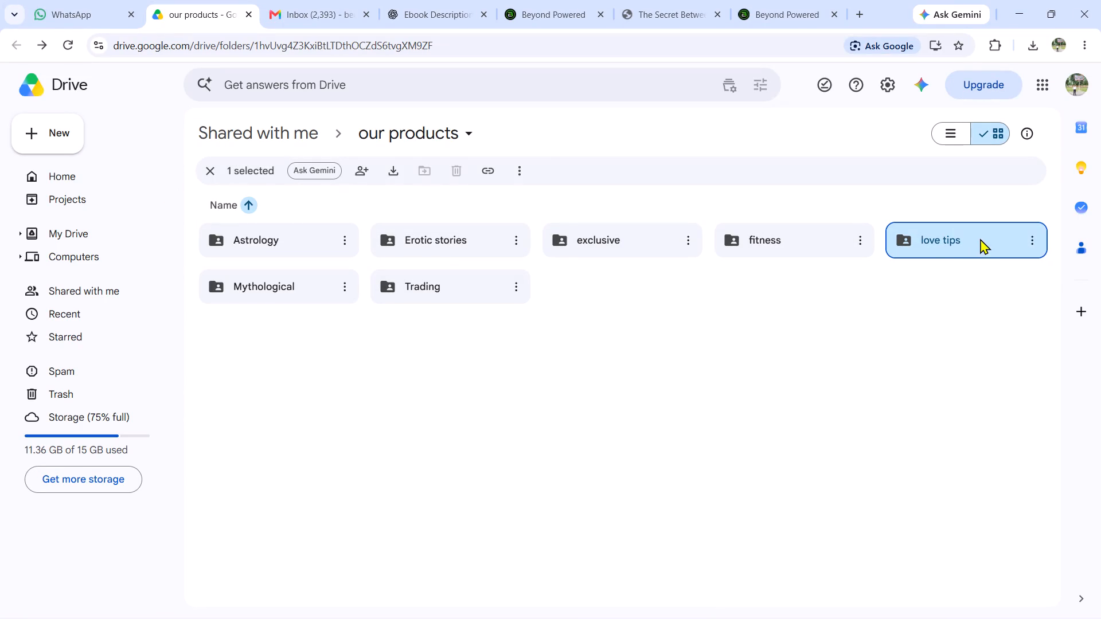
pyautogui.click(980, 238)
pyautogui.click(213, 174)
pyautogui.doubleClick(934, 239)
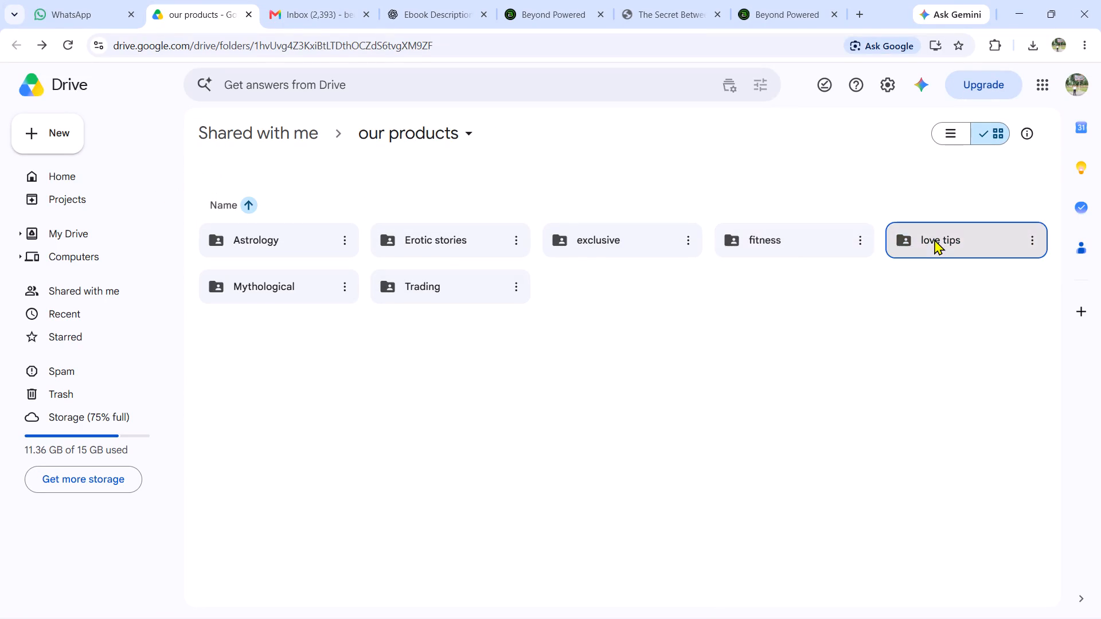
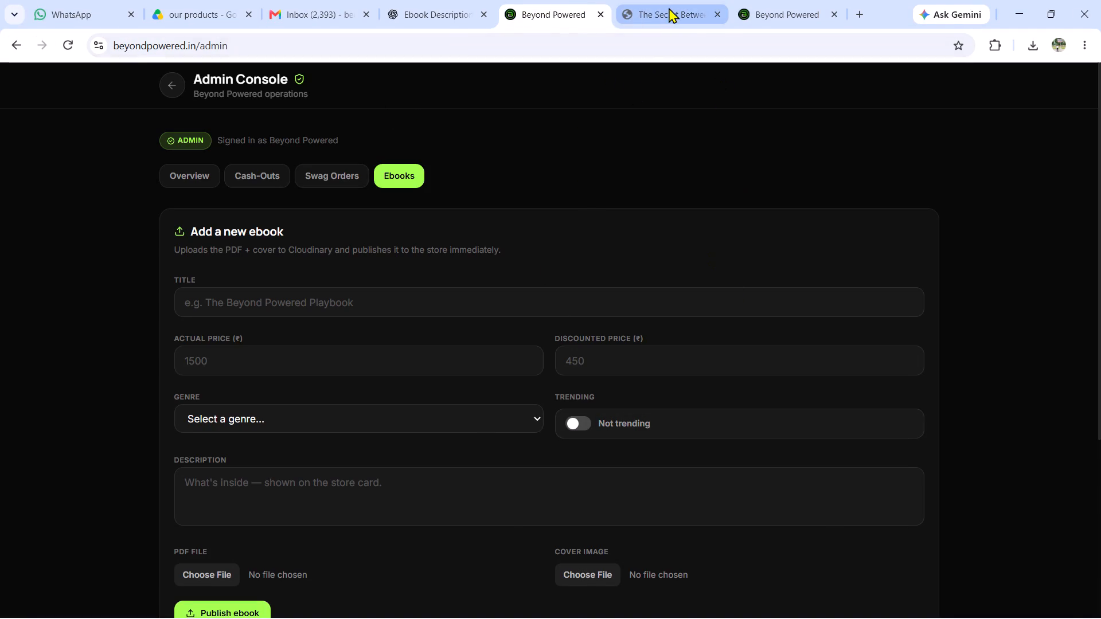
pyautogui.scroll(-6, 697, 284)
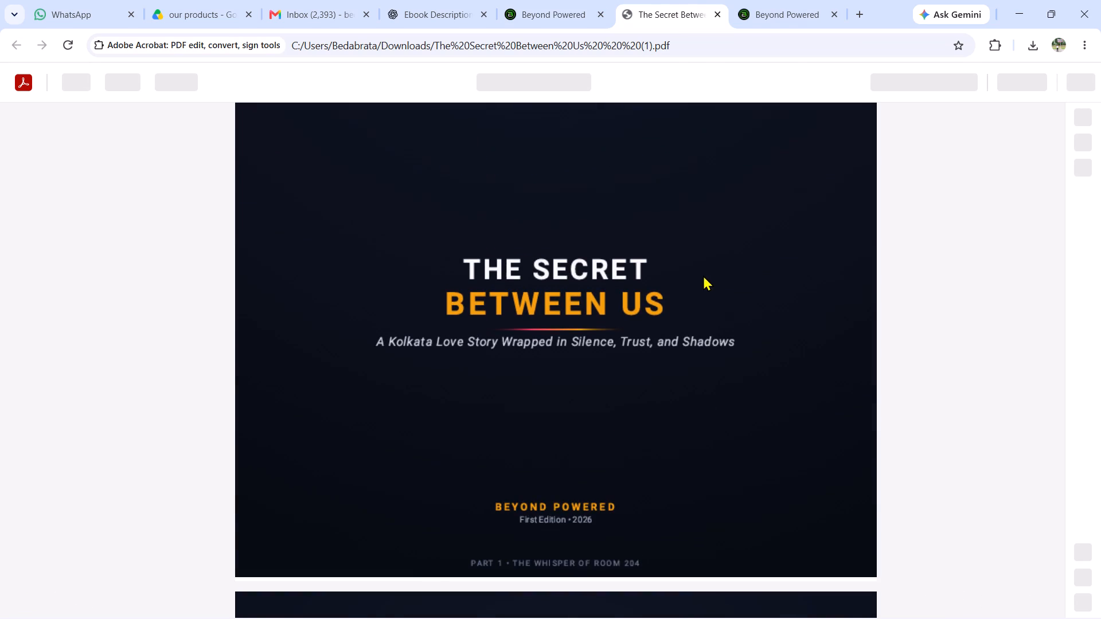
# Close the open PDF of The Secret Between Us.
pyautogui.scroll(-2, 703, 275)
pyautogui.click(719, 11)
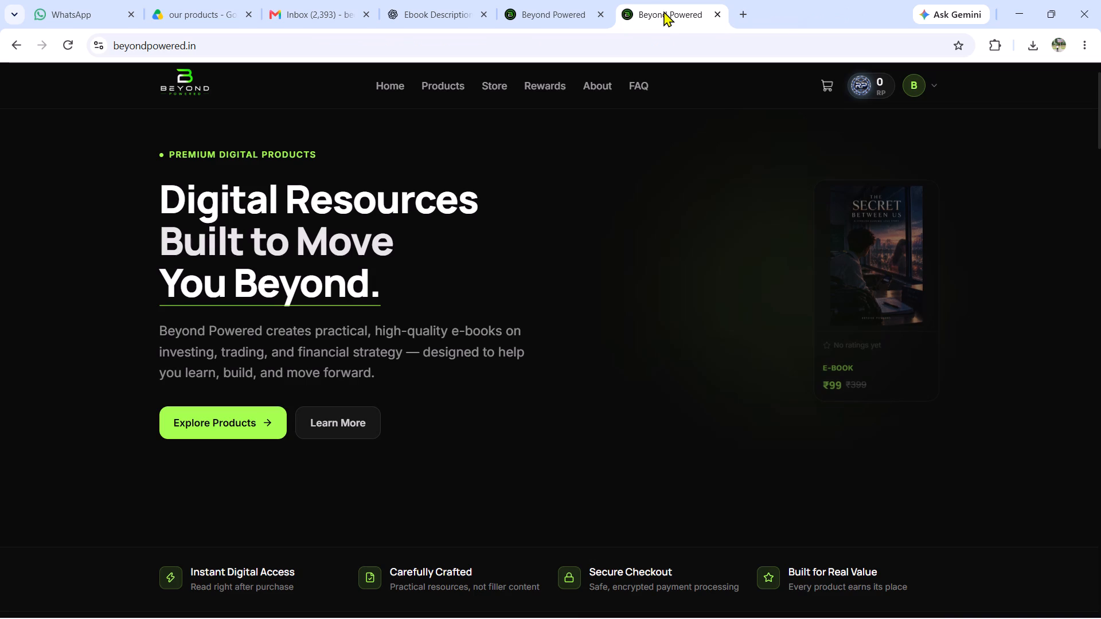
# Look over the Add a new ebook form in the Beyond Powered Admin Console.
pyautogui.click(542, 15)
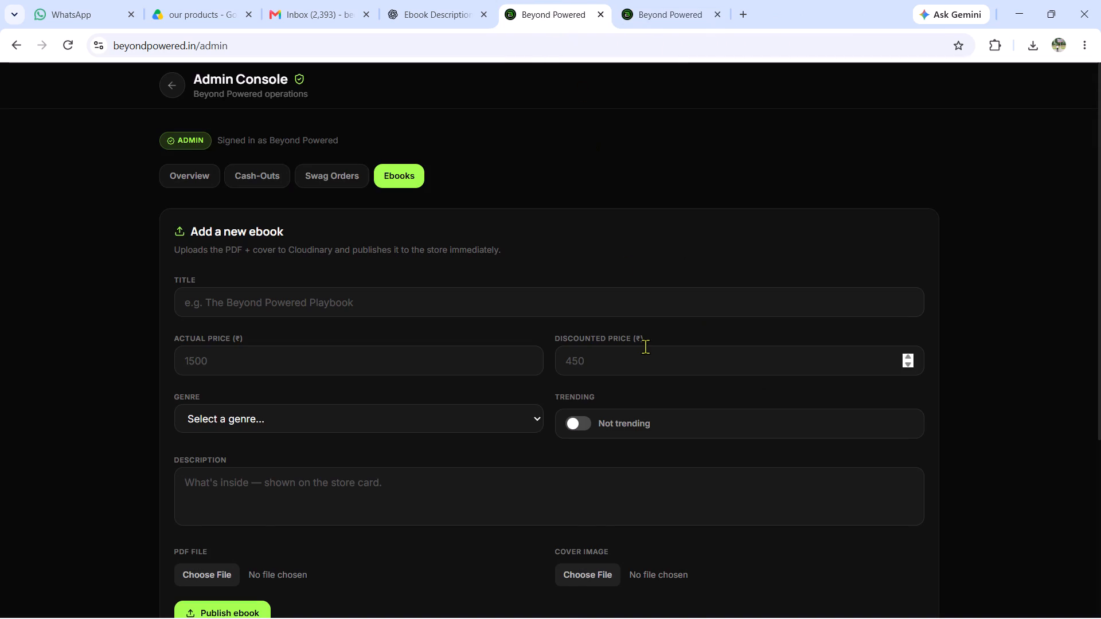
pyautogui.scroll(-4, 645, 348)
pyautogui.scroll(5, 645, 348)
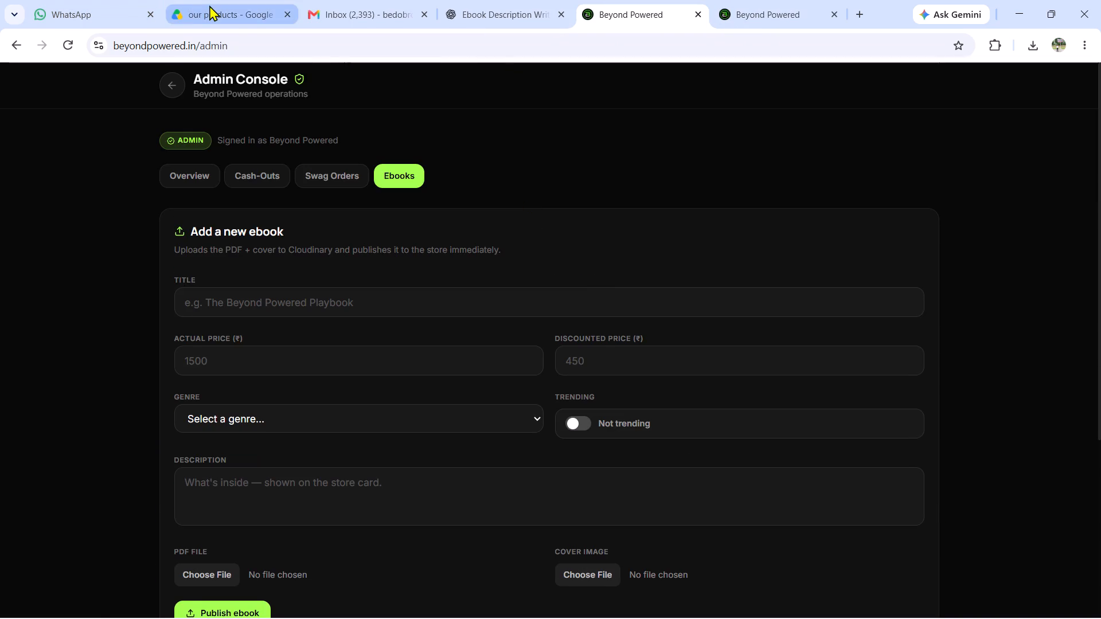
# Open the Trading folder inside our products in Google Drive.
pyautogui.click(209, 5)
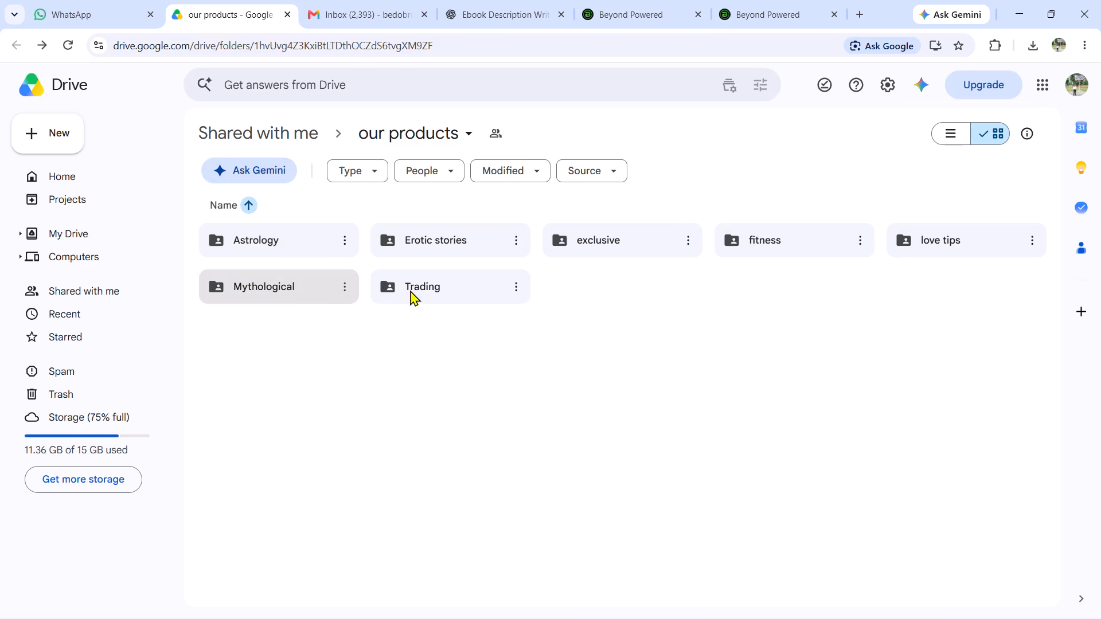
pyautogui.doubleClick(410, 290)
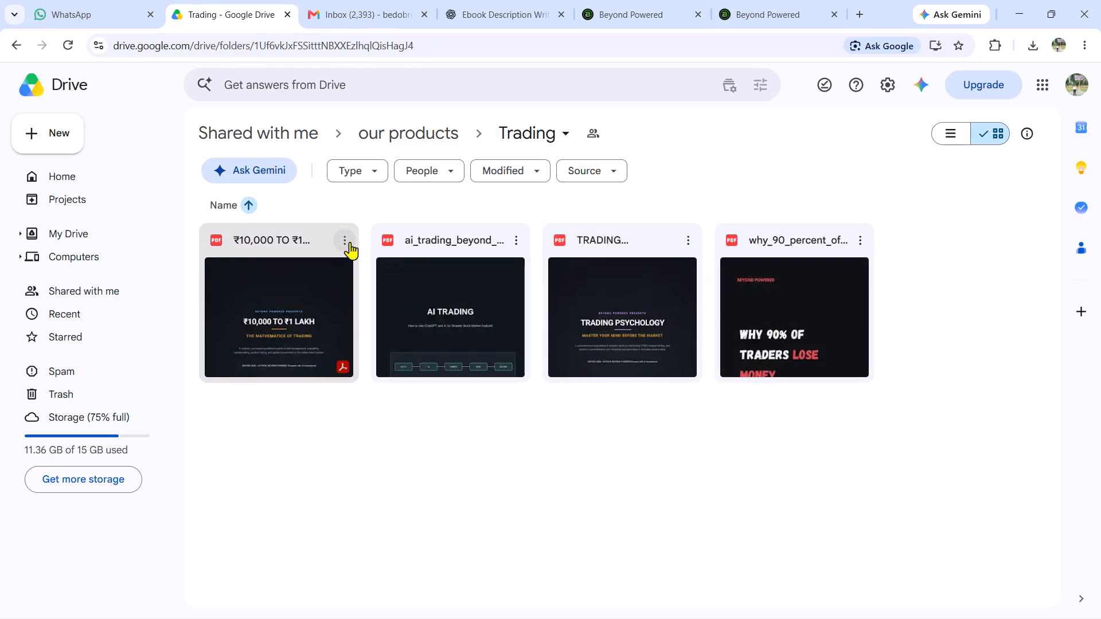
# Open the ₹10,000 to ₹1 Lakh ebook from the Trading folder and look over its opening page.
pyautogui.doubleClick(352, 242)
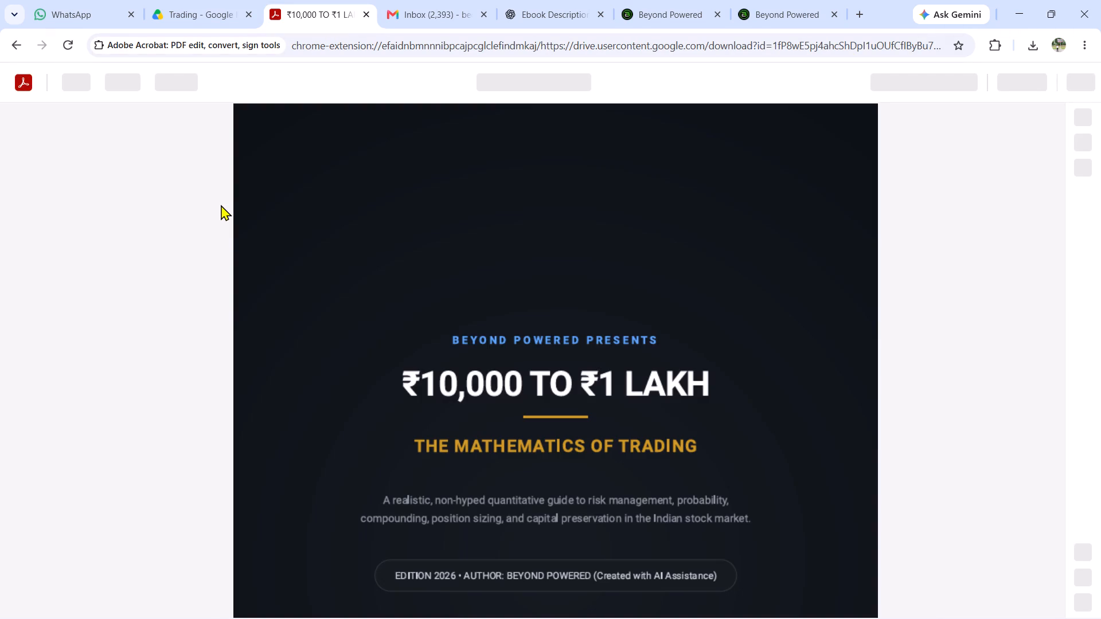
pyautogui.scroll(-5, 609, 520)
pyautogui.scroll(2, 605, 497)
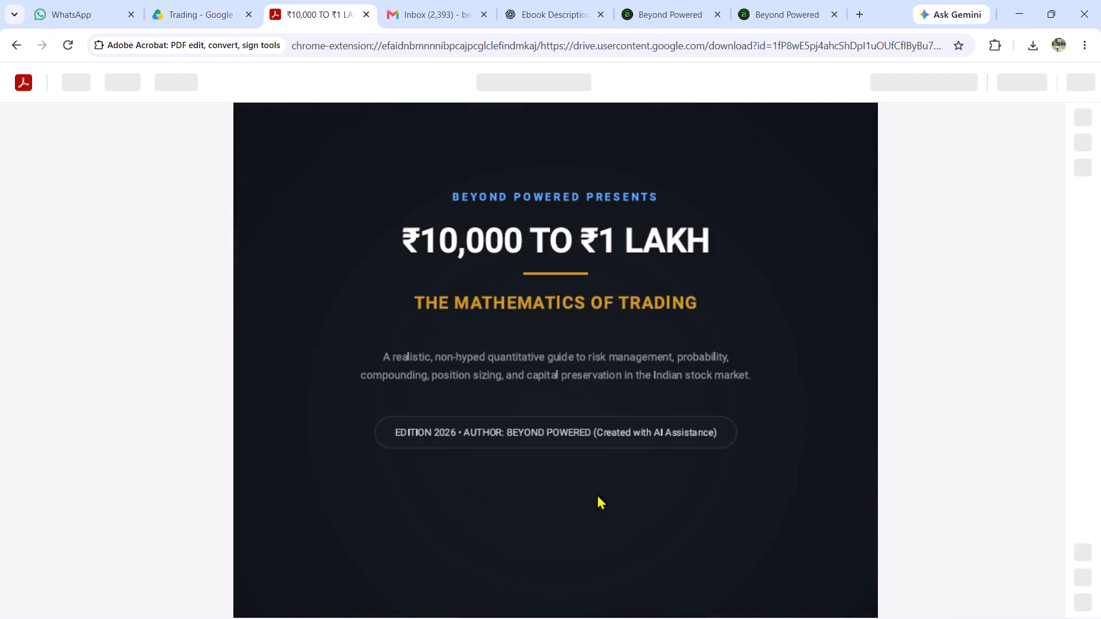
pyautogui.scroll(2, 597, 494)
pyautogui.doubleClick(6, 38)
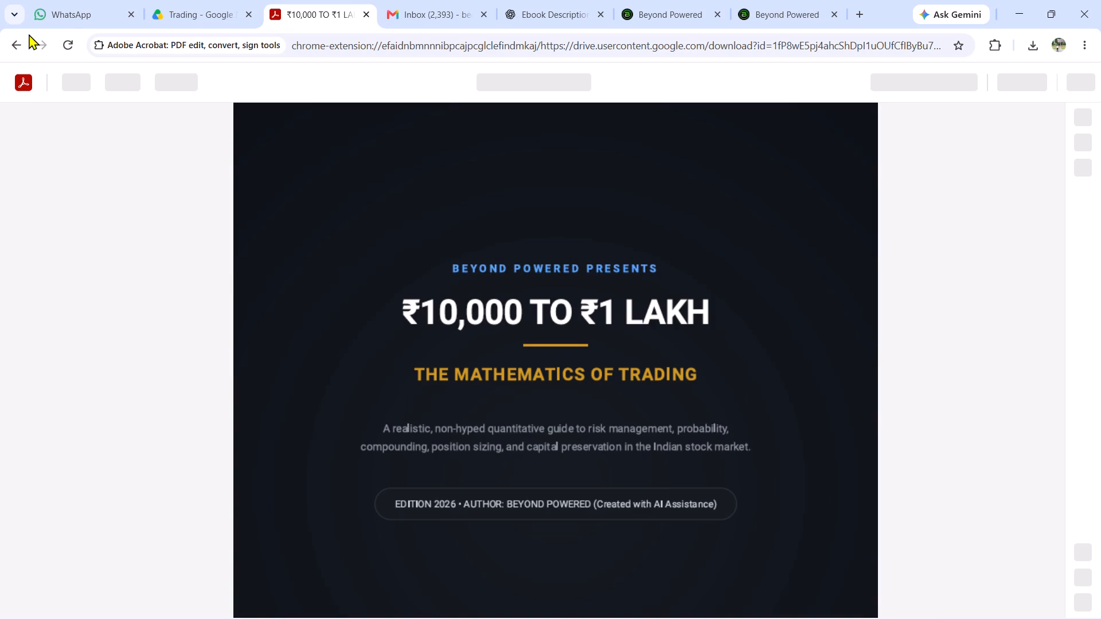
# Open the AI Trading ebook from the Trading folder, look over its opening page, and close it.
pyautogui.click(230, 0)
pyautogui.doubleClick(454, 232)
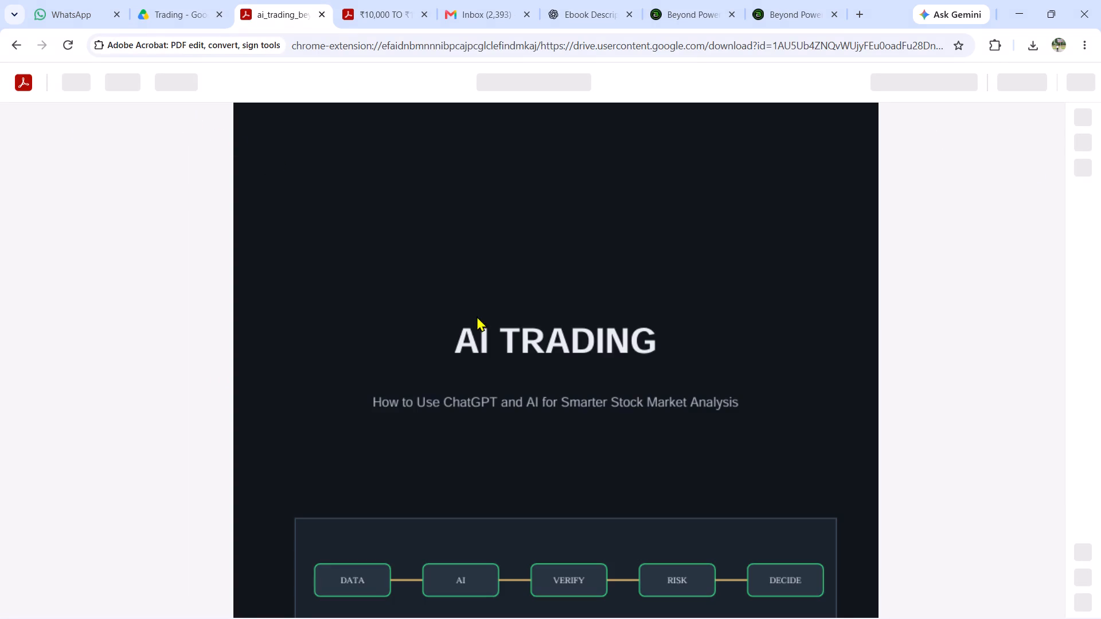
pyautogui.scroll(-4, 482, 318)
pyautogui.scroll(5, 483, 309)
pyautogui.click(25, 52)
pyautogui.click(161, 0)
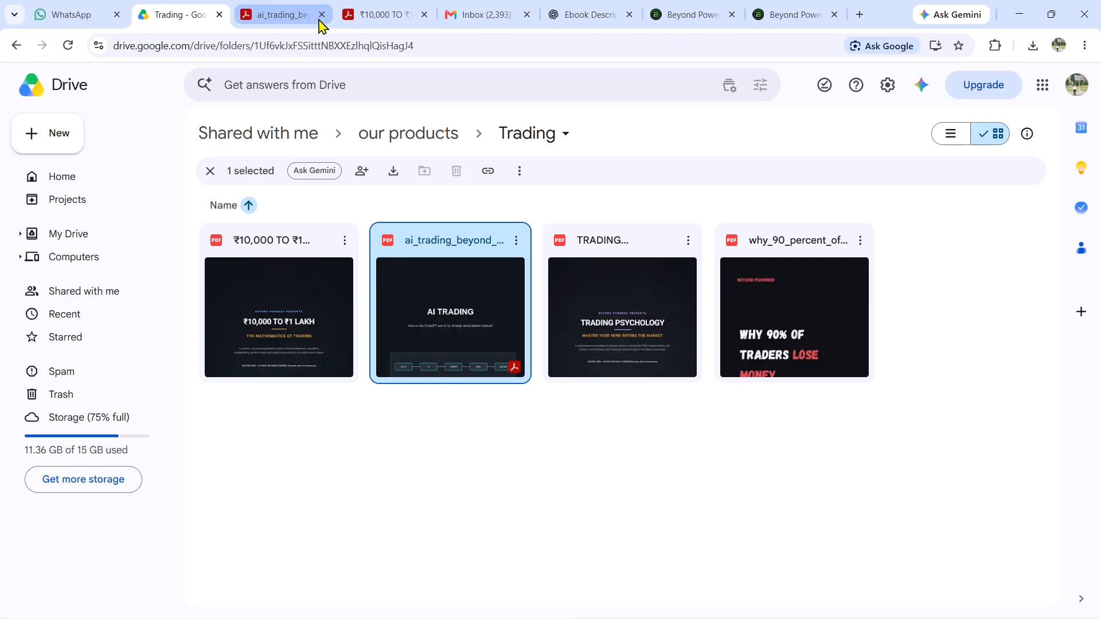
pyautogui.click(318, 18)
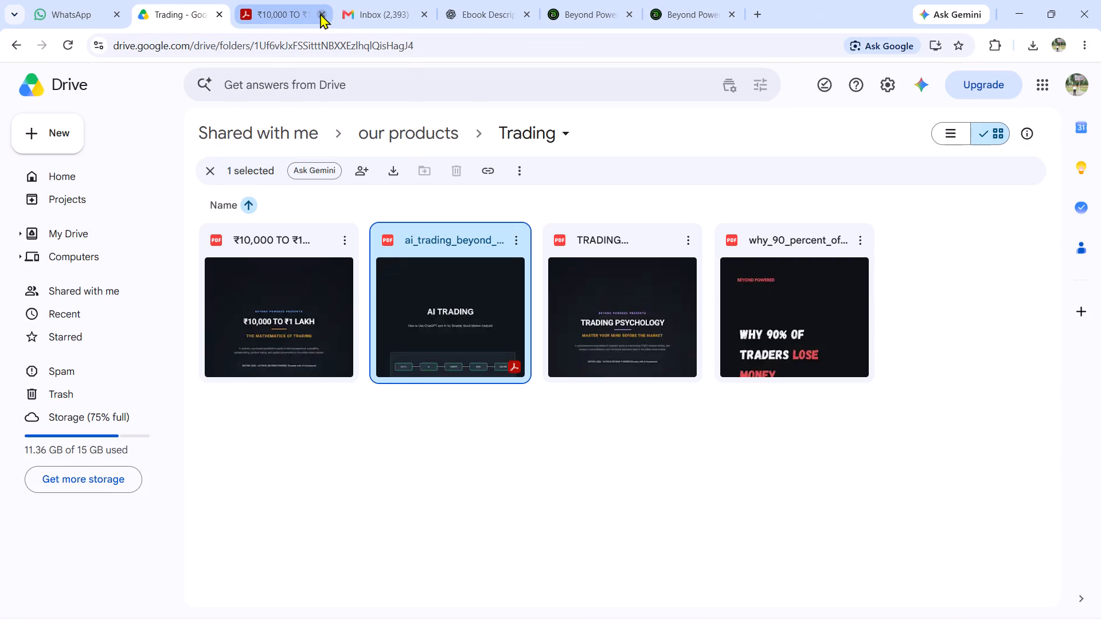
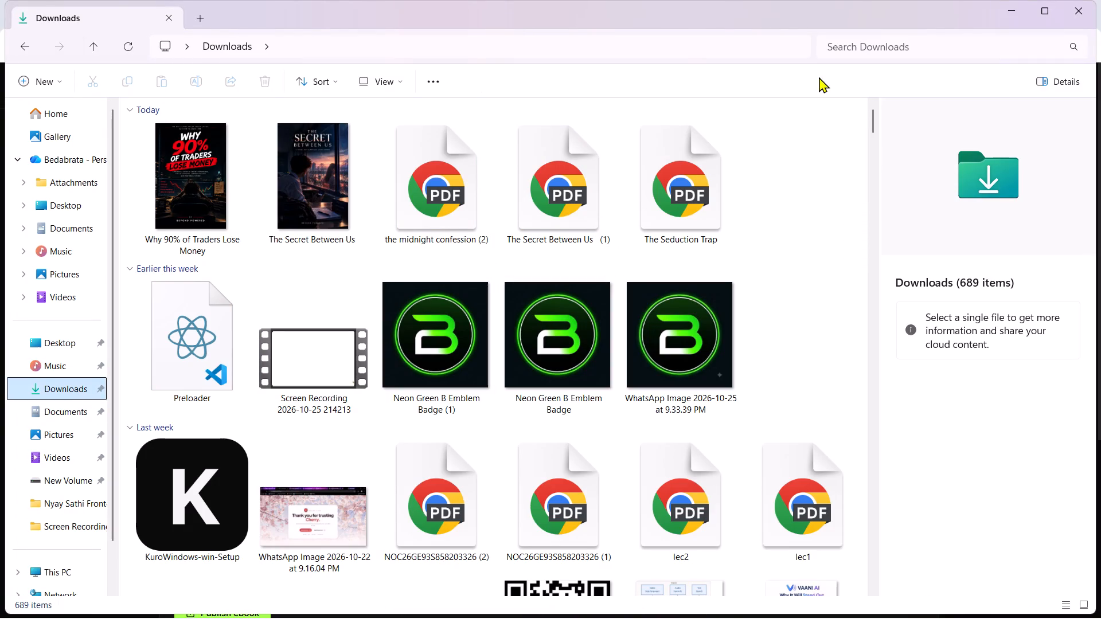
# Put away the Downloads window and switch to the our products folder in Google Drive.
pyautogui.click(1002, 11)
pyautogui.click(214, 0)
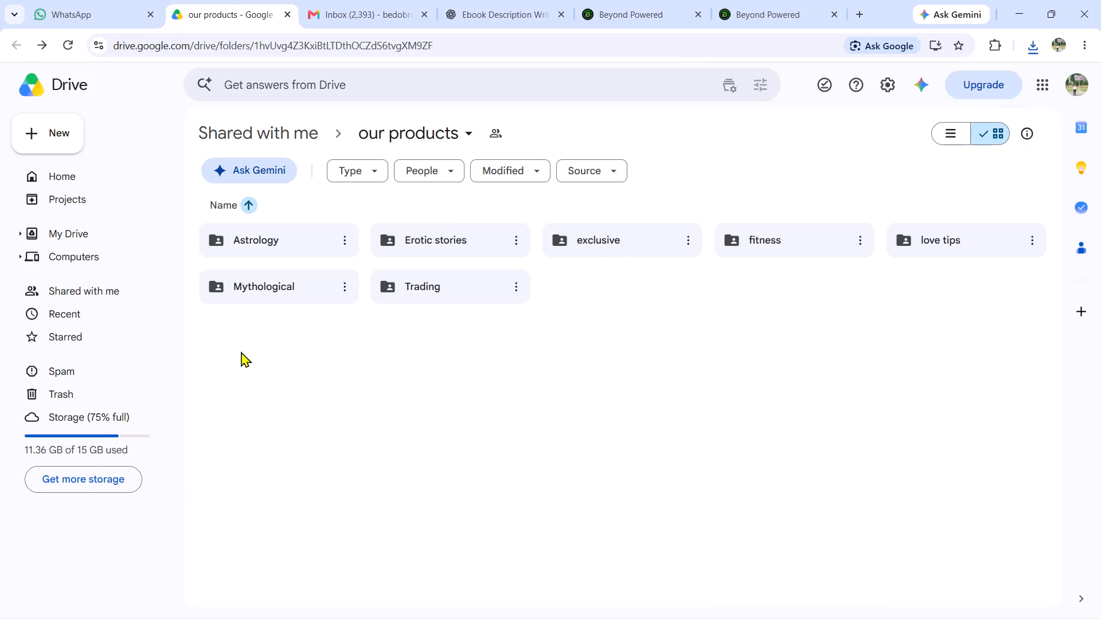
# Download the why_90_percent_of_traders_lose_money PDF from the Trading folder in Google Drive.
pyautogui.doubleClick(442, 295)
pyautogui.doubleClick(440, 295)
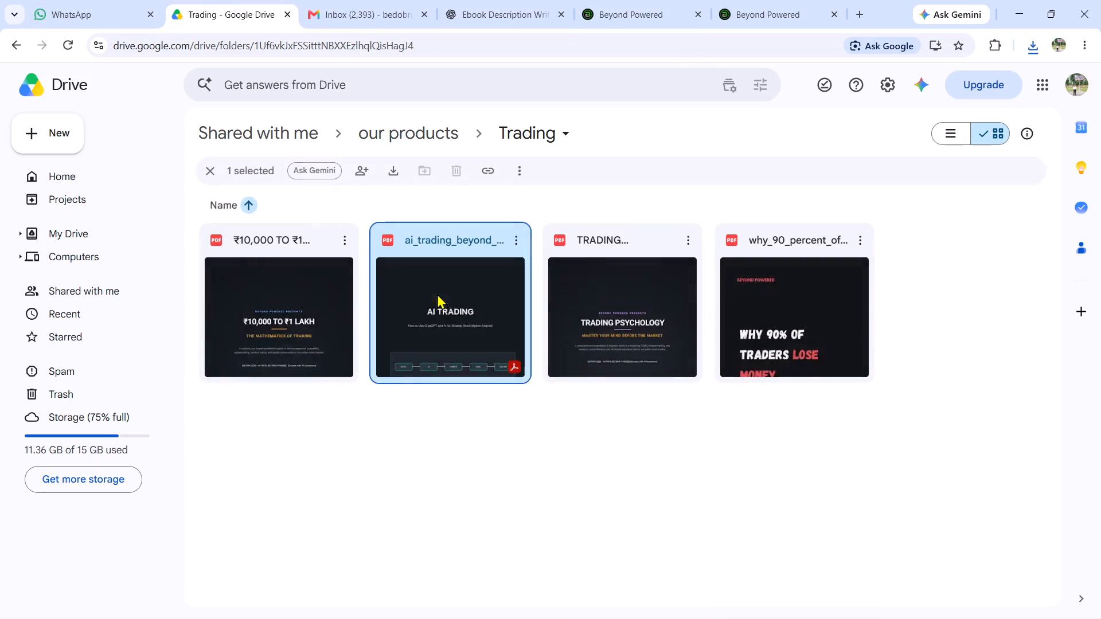
pyautogui.click(636, 327)
pyautogui.click(766, 314)
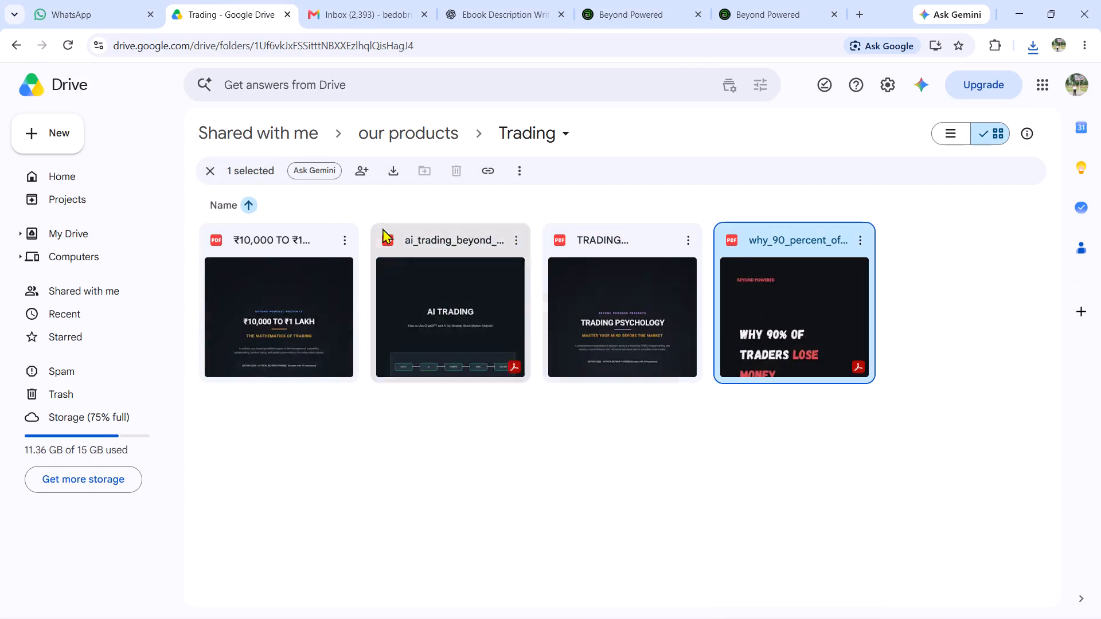
pyautogui.click(401, 170)
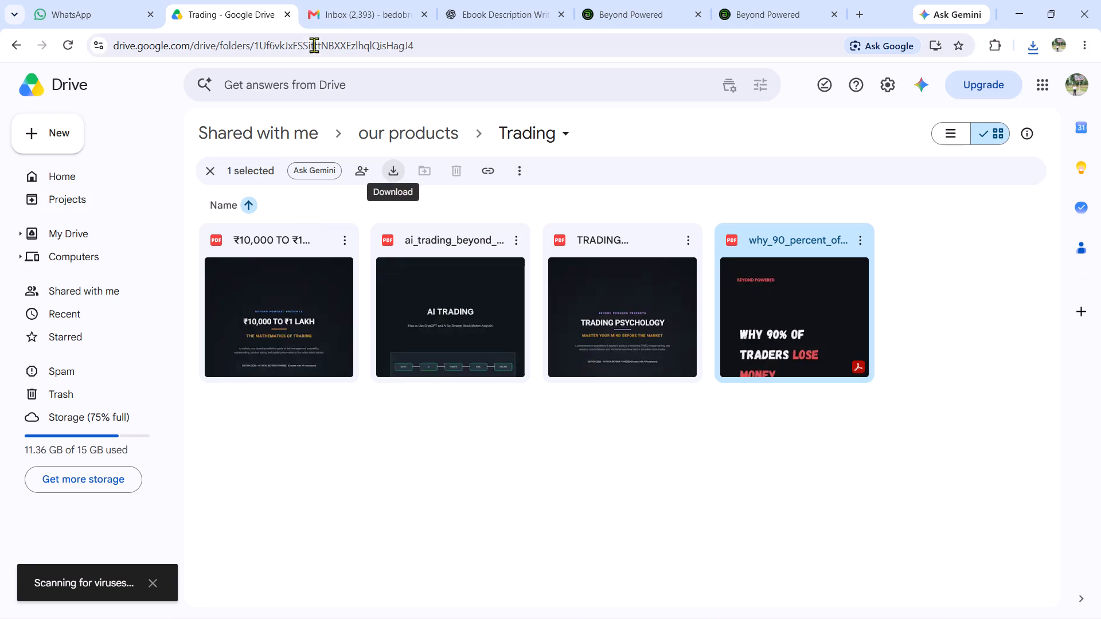
# Look over the ebooks in the Mythological folder, returning to the our products folder.
pyautogui.click(11, 35)
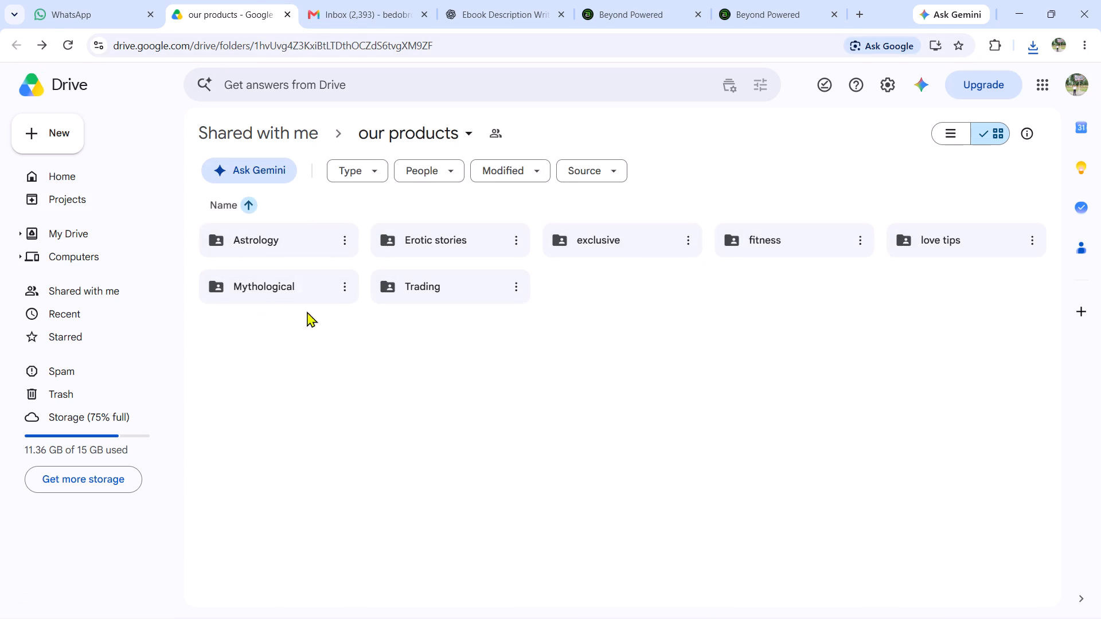
pyautogui.doubleClick(290, 289)
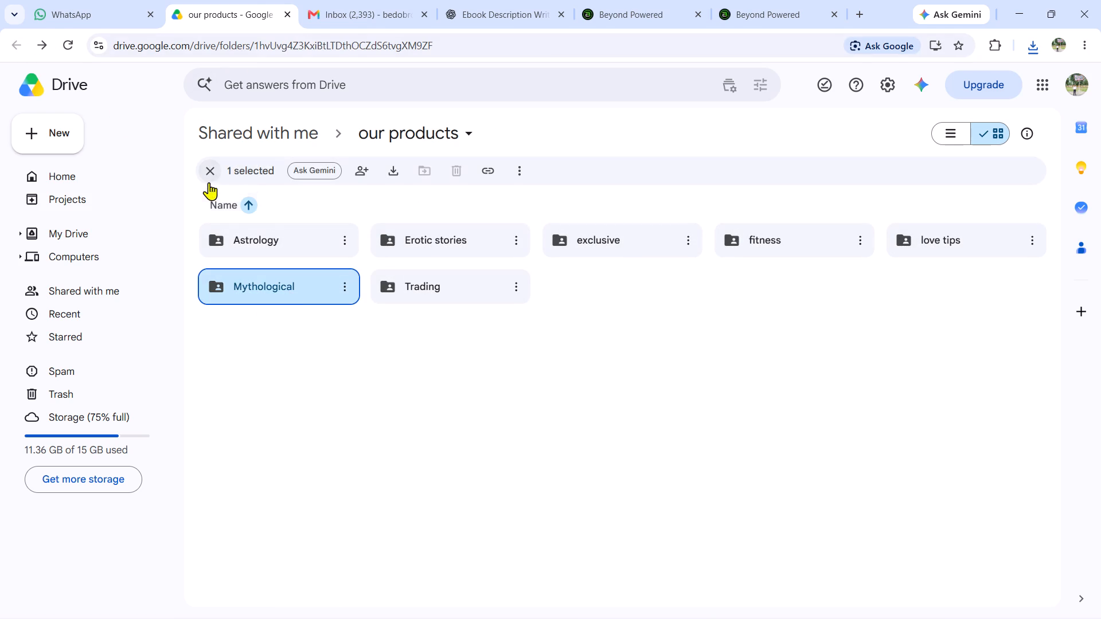
pyautogui.click(209, 182)
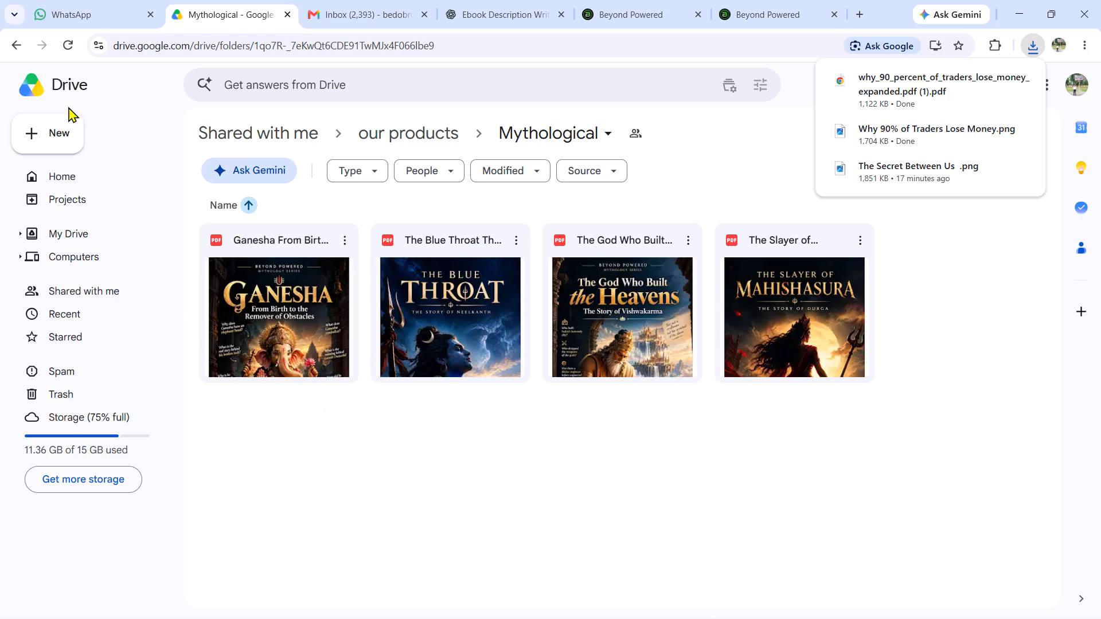
pyautogui.click(1, 45)
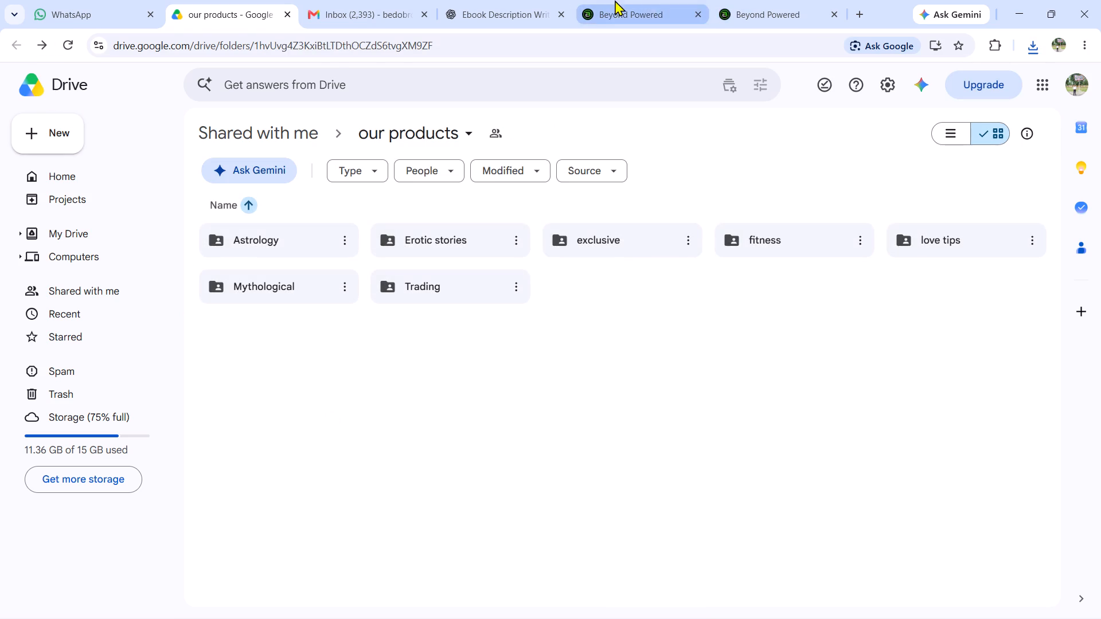
# In the Beyond Powered Admin Console, title the new ebook "Why 90% of Traders Lose Money?".
pyautogui.click(615, 0)
pyautogui.click(374, 311)
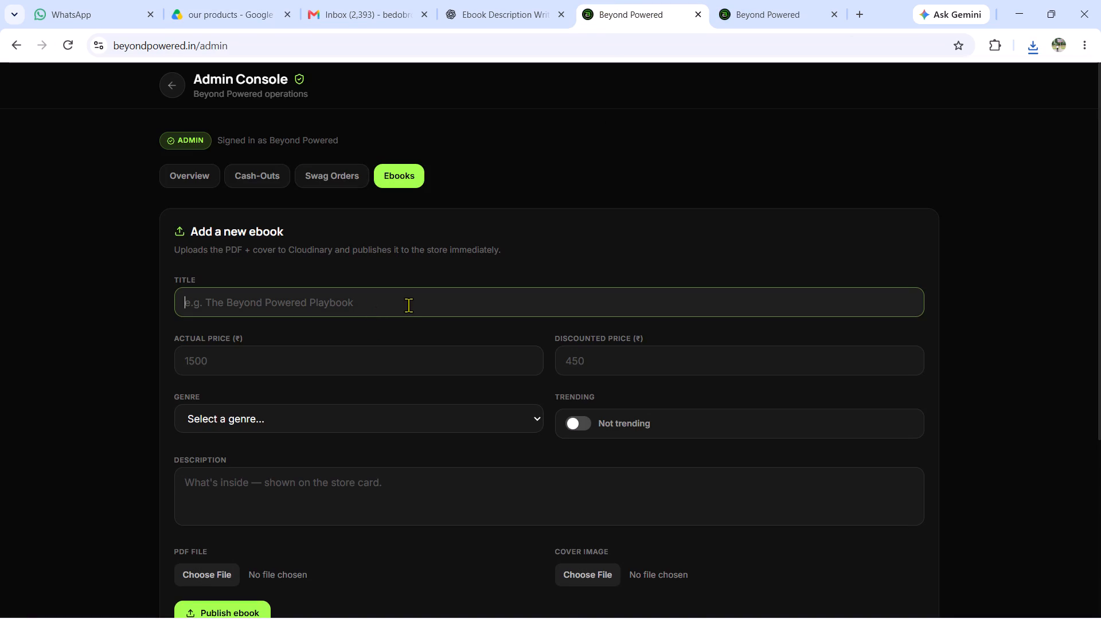
pyautogui.write('Why')
pyautogui.press('space')
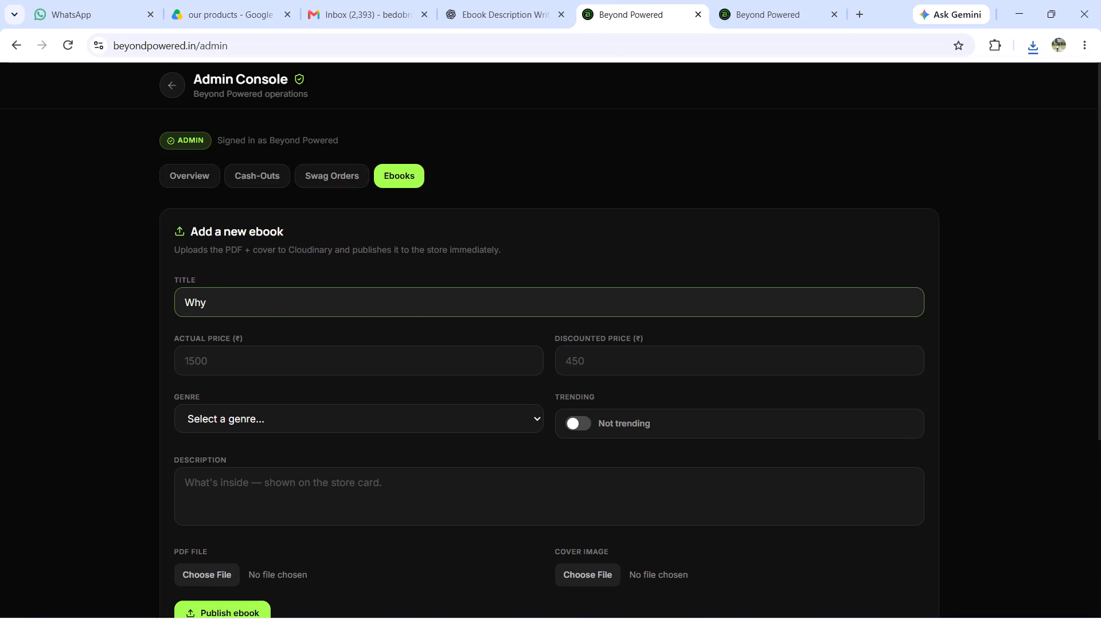
pyautogui.write('90')
pyautogui.write('%')
pyautogui.press('space')
pyautogui.write('of Traders Lose money')
pyautogui.press('BackSpace')
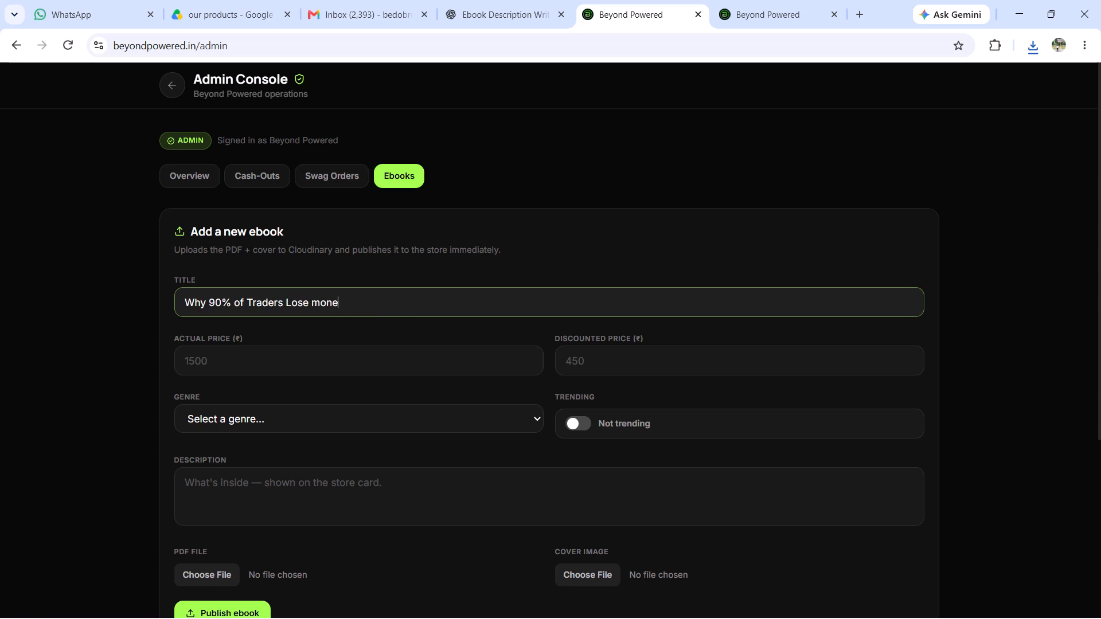
pyautogui.press('BackSpace')
pyautogui.press('BackSpace')
pyautogui.press('BackSpace')
pyautogui.press('BackSpace')
pyautogui.write('Money')
pyautogui.hotkey('shift', '?')
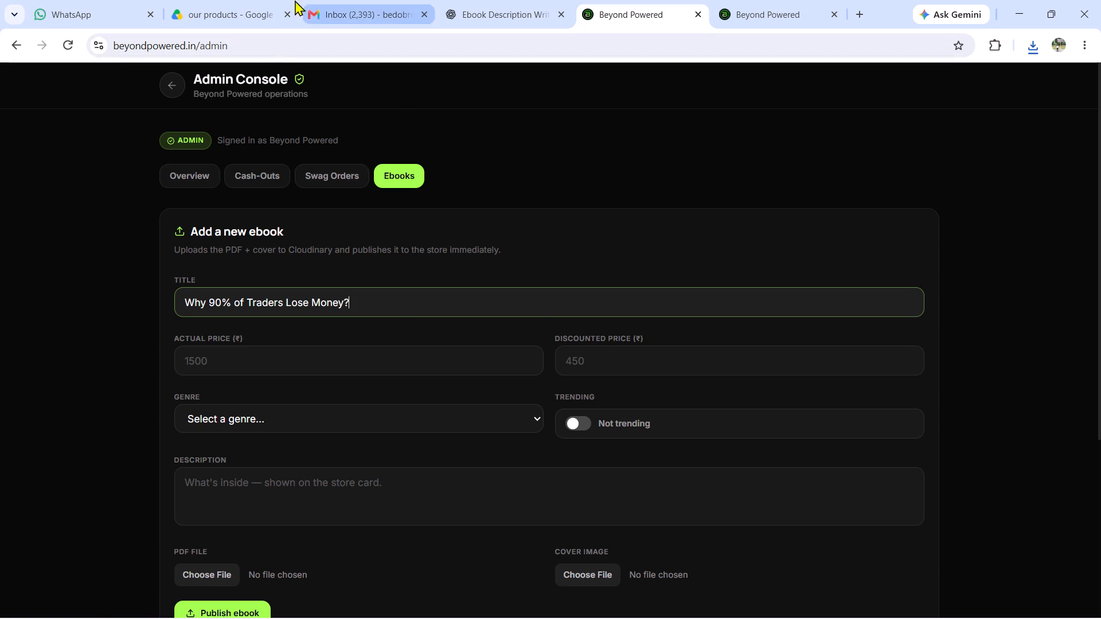
# Check the ebooks in Google Drive's Trading folder and return to the Add a new ebook form.
pyautogui.click(251, 0)
pyautogui.doubleClick(468, 299)
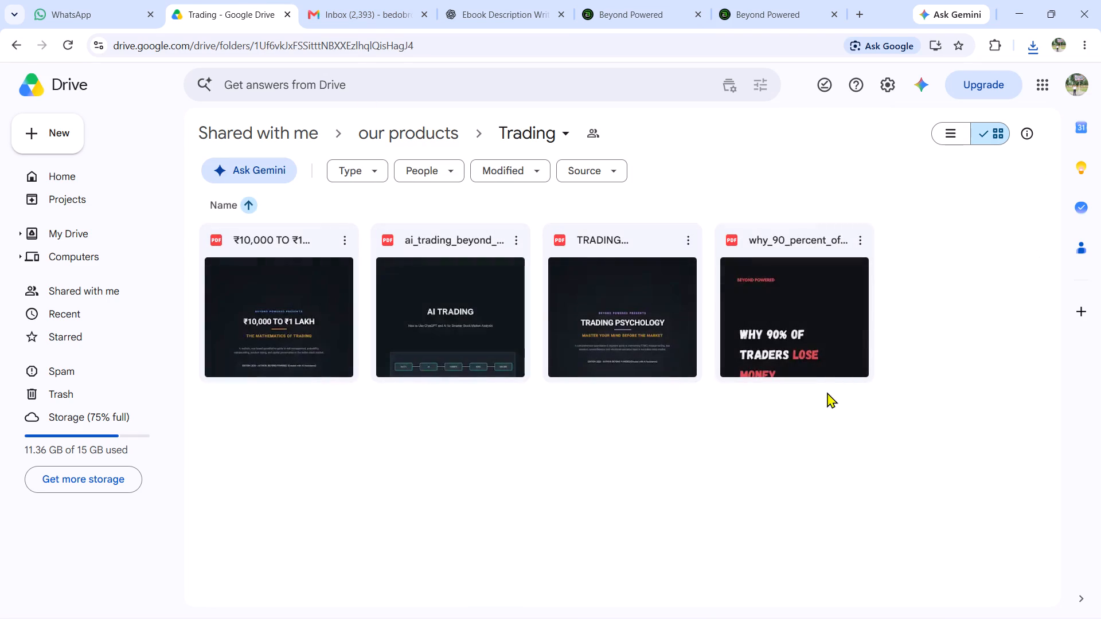
pyautogui.click(727, 0)
pyautogui.click(607, 1)
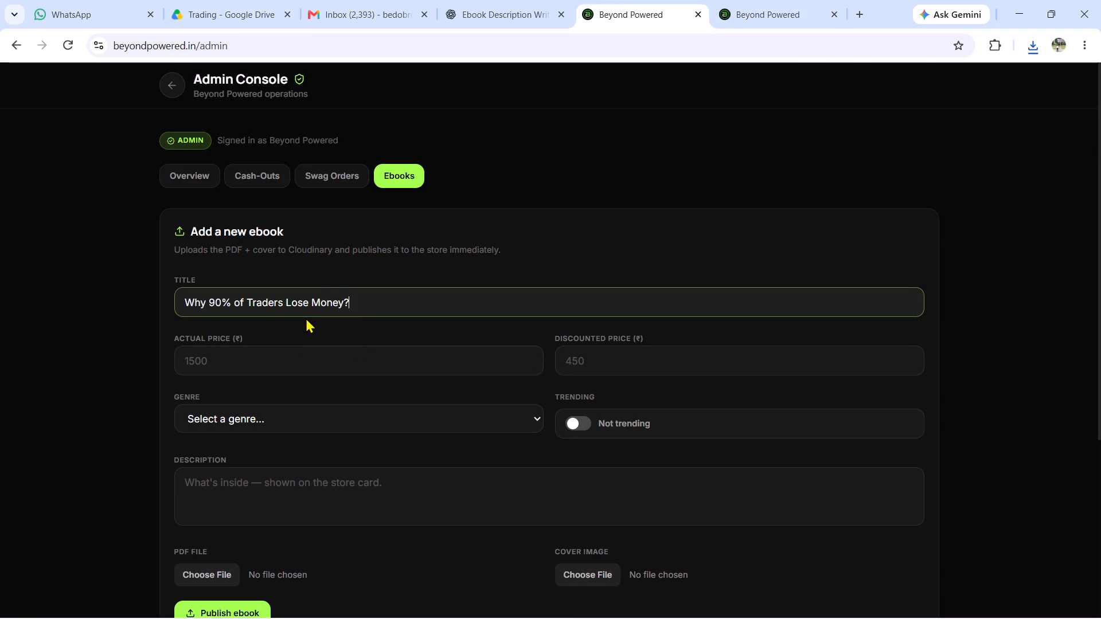
# Set the new ebook's actual price to ₹299 and its discounted price to ₹9.
pyautogui.click(347, 359)
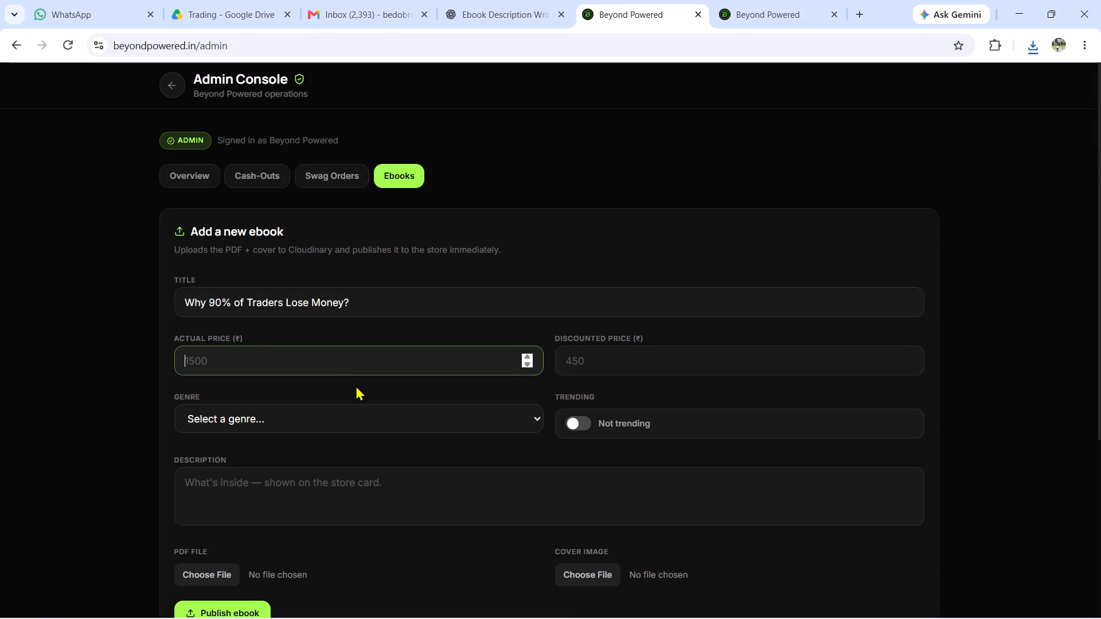
pyautogui.write('1999')
pyautogui.press('BackSpace')
pyautogui.press('BackSpace')
pyautogui.press('BackSpace')
pyautogui.press('BackSpace')
pyautogui.press('BackSpace')
pyautogui.write('299')
pyautogui.click(580, 366)
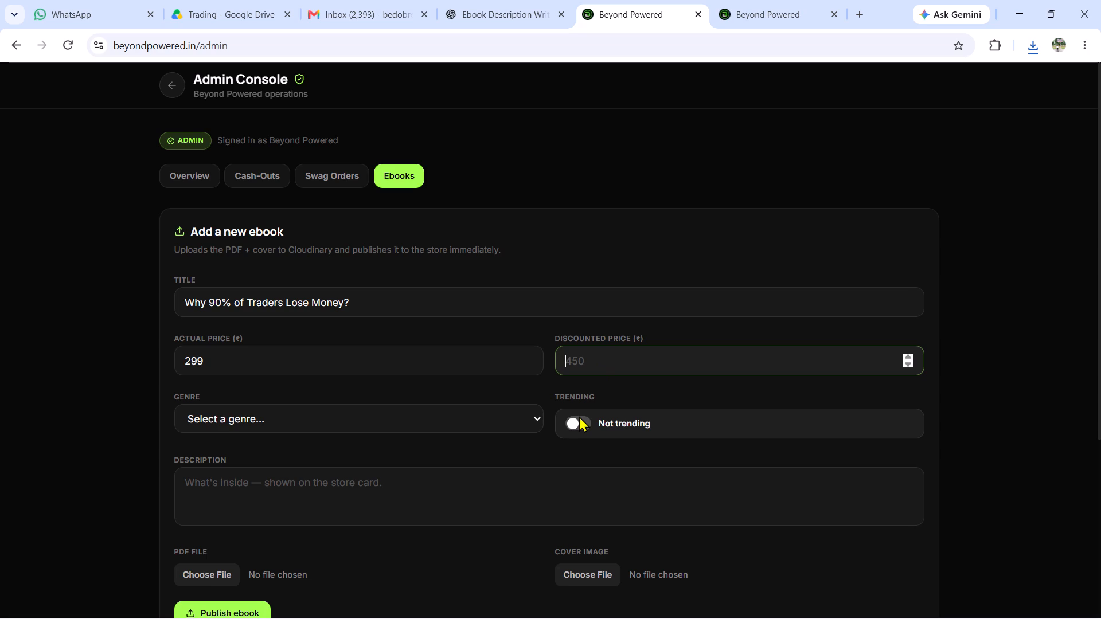
pyautogui.write('49')
pyautogui.press('BackSpace')
pyautogui.press('BackSpace')
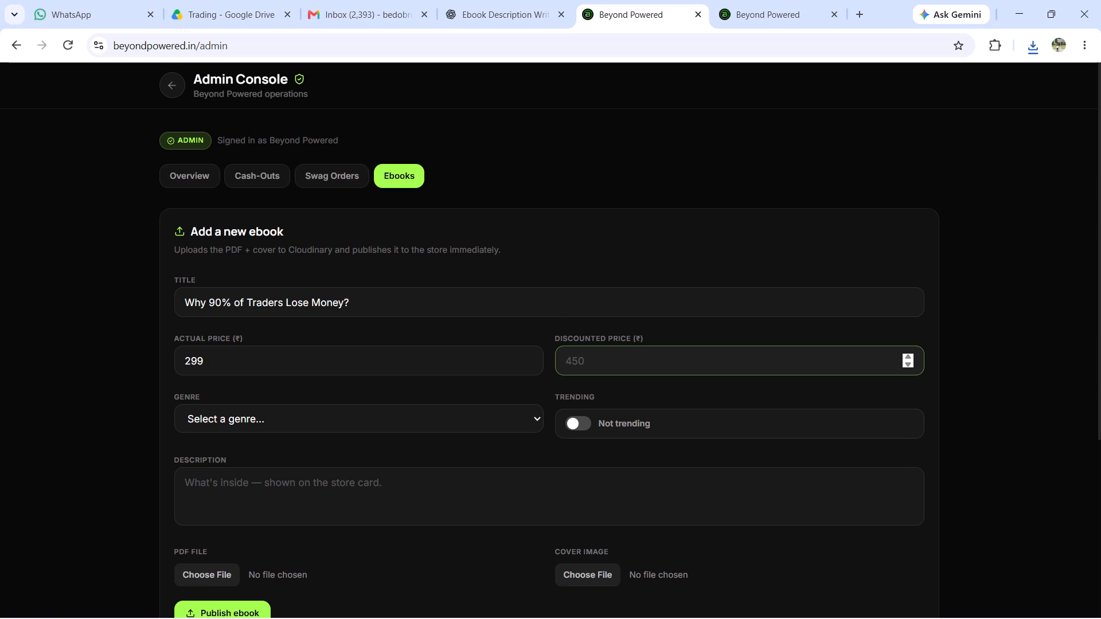
pyautogui.press('9')
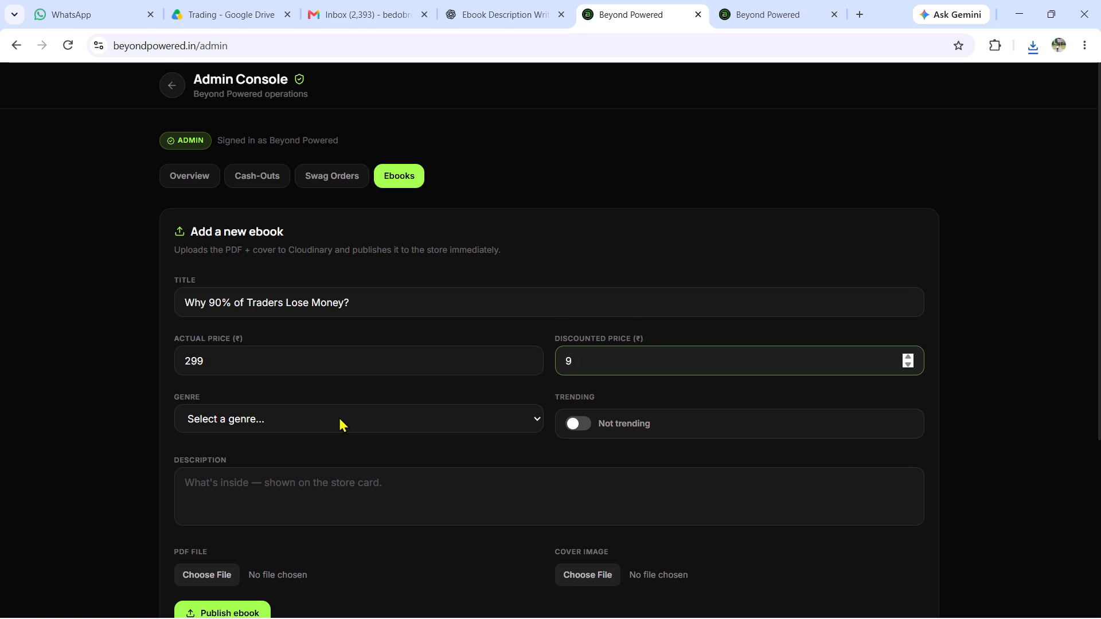
# Create a new genre named Trading and assign it to the ebook.
pyautogui.click(337, 420)
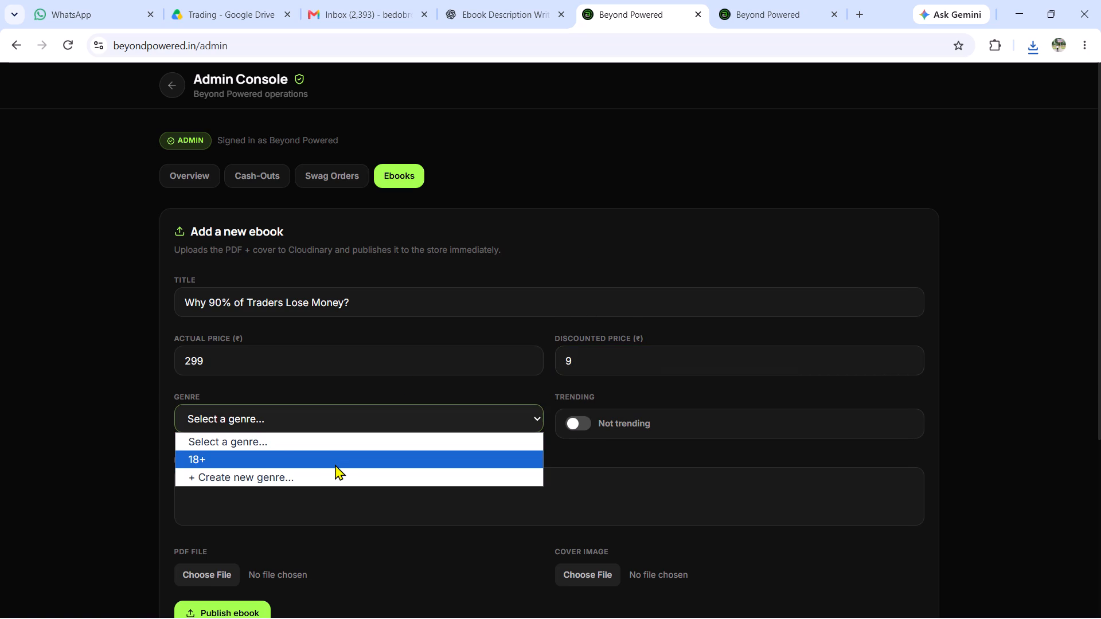
pyautogui.click(317, 483)
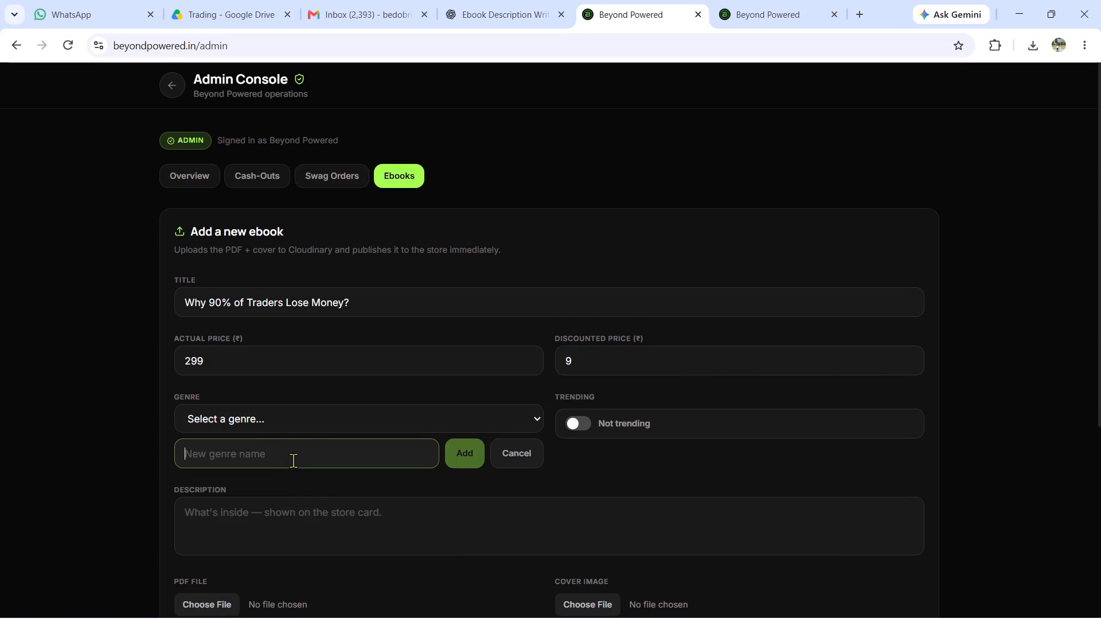
pyautogui.hotkey('shift', 't')
pyautogui.press('r')
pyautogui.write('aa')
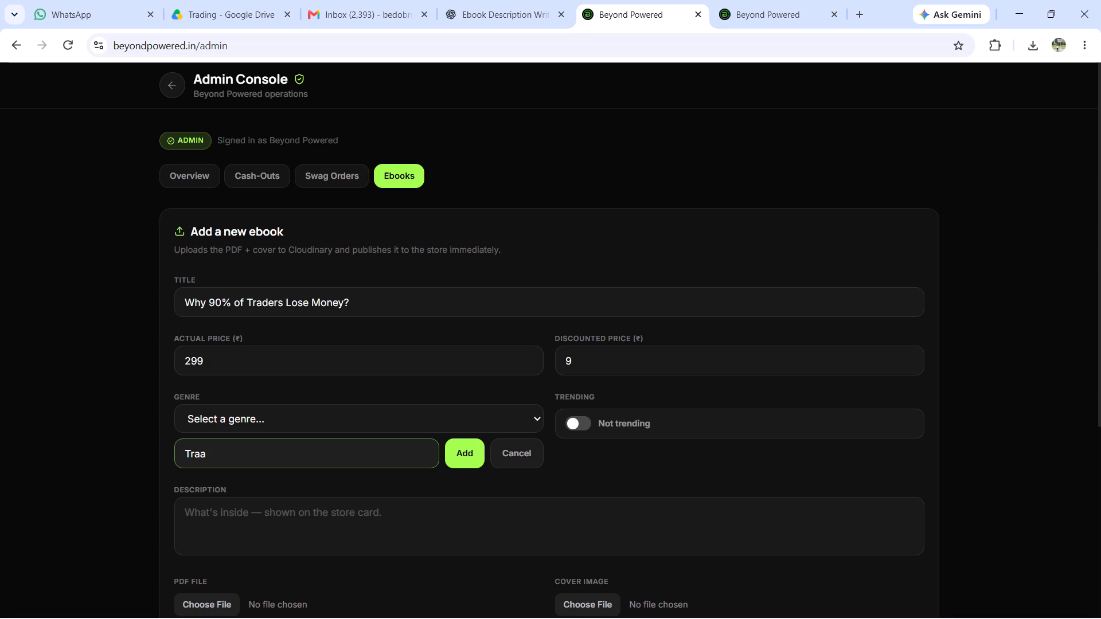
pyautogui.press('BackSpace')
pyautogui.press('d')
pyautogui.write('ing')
pyautogui.click(464, 457)
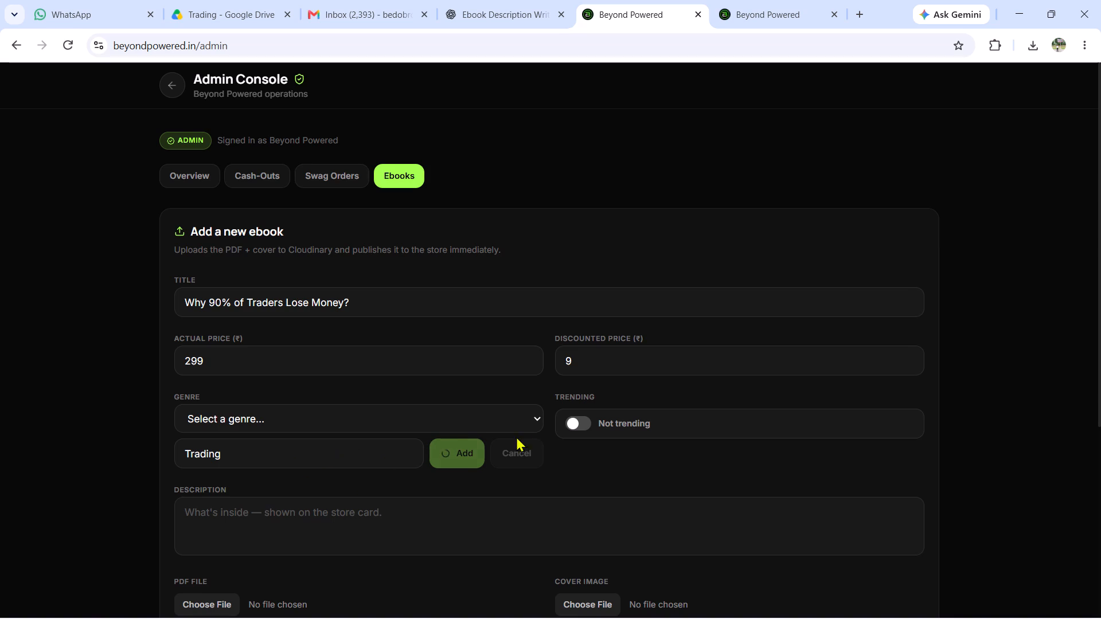
# Feature the new ebook as trending and select Trading as its genre.
pyautogui.click(573, 420)
pyautogui.click(252, 426)
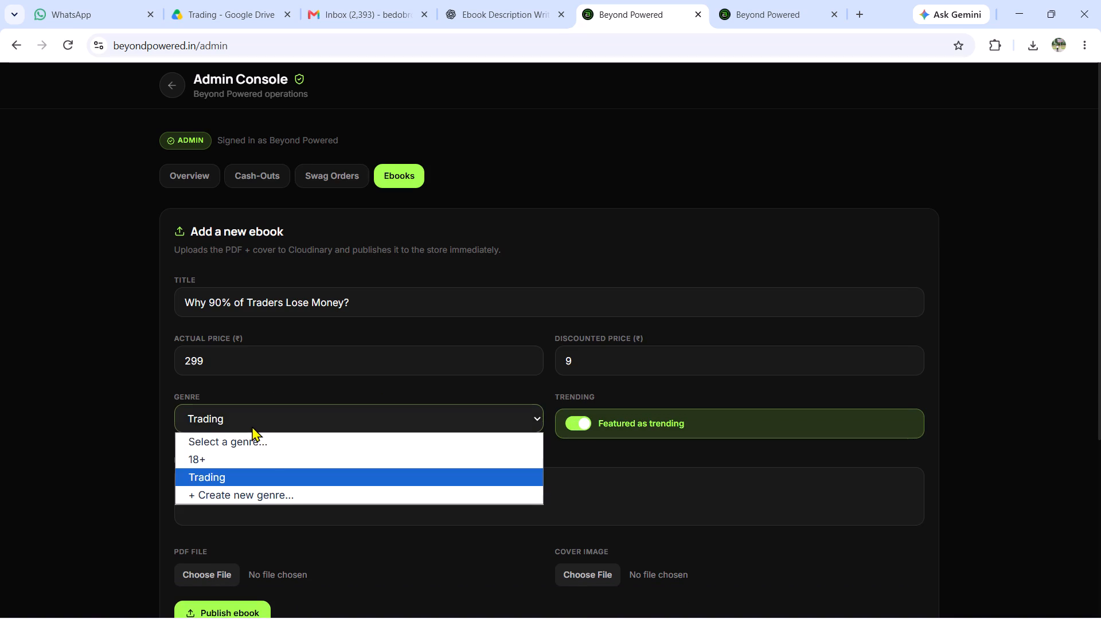
pyautogui.click(228, 477)
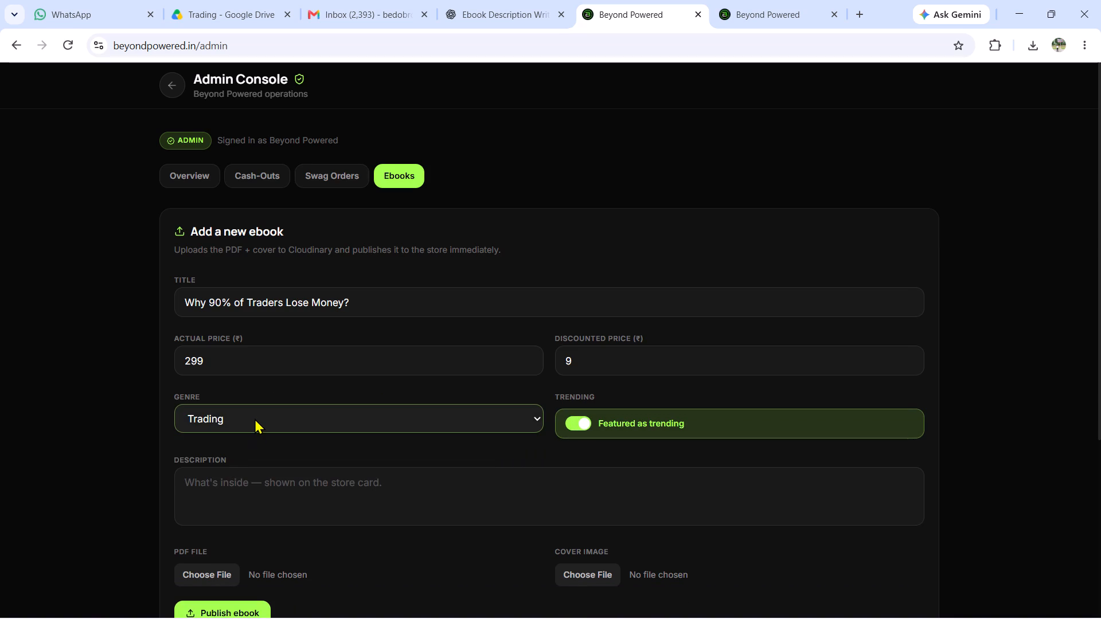
pyautogui.click(255, 418)
pyautogui.click(255, 418)
pyautogui.click(228, 413)
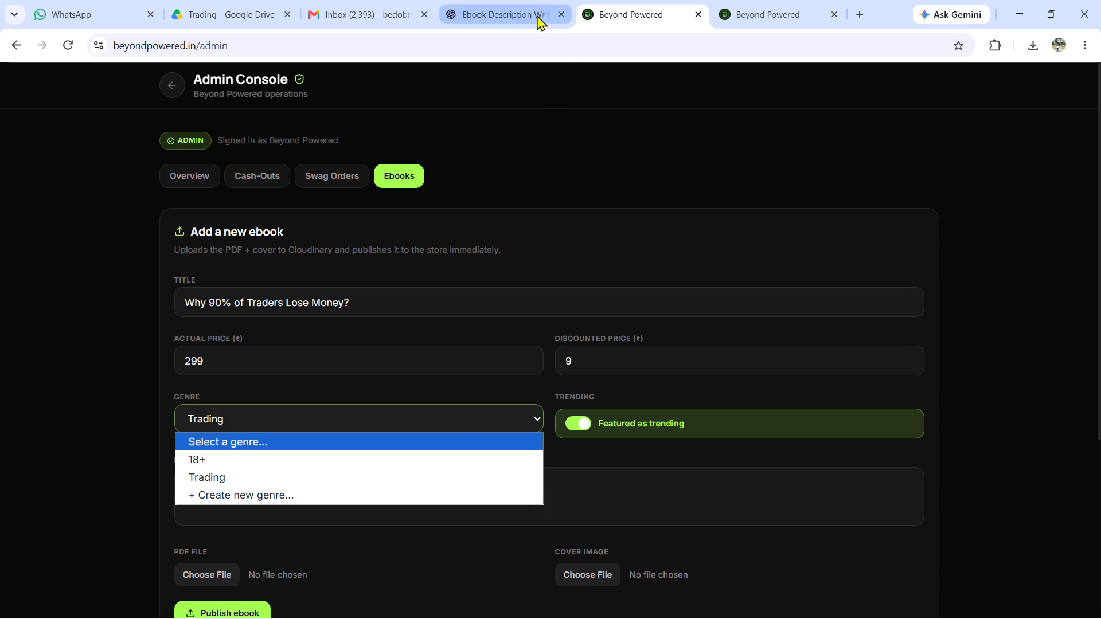
pyautogui.click(744, 0)
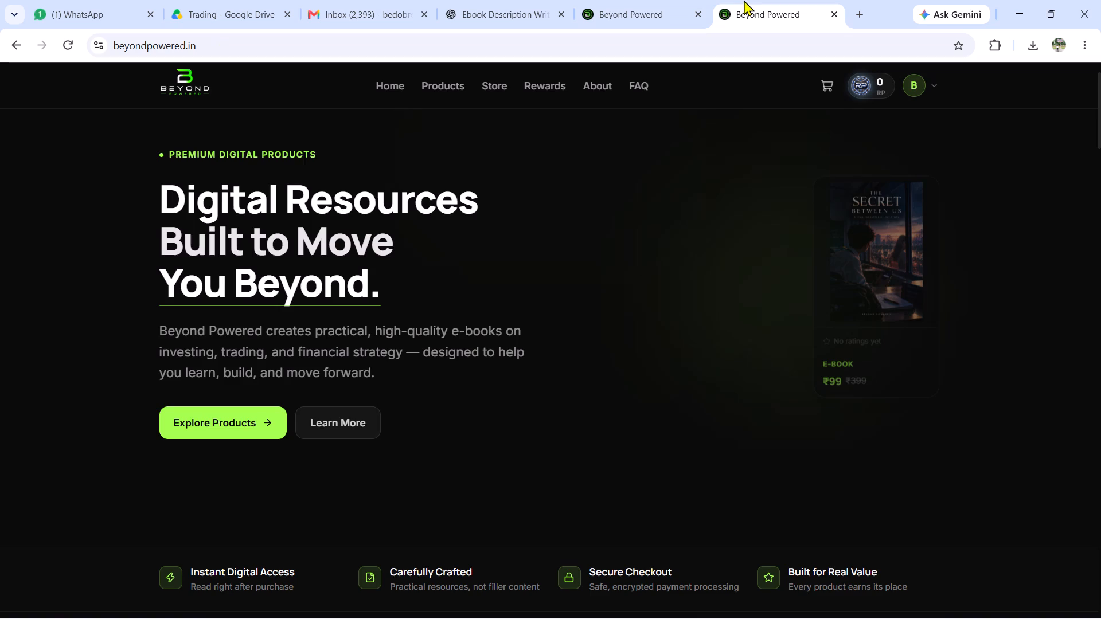
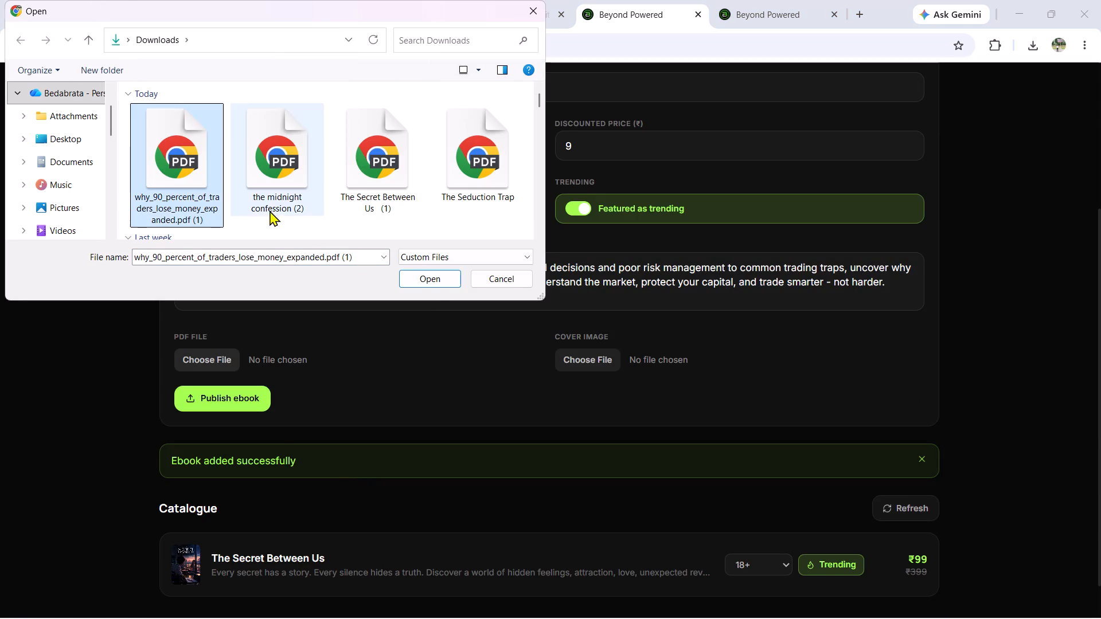
pyautogui.click(436, 285)
# Preview the Why 90% of Traders Lose Money image in Downloads and attach it as the ebook's cover image.
pyautogui.click(596, 362)
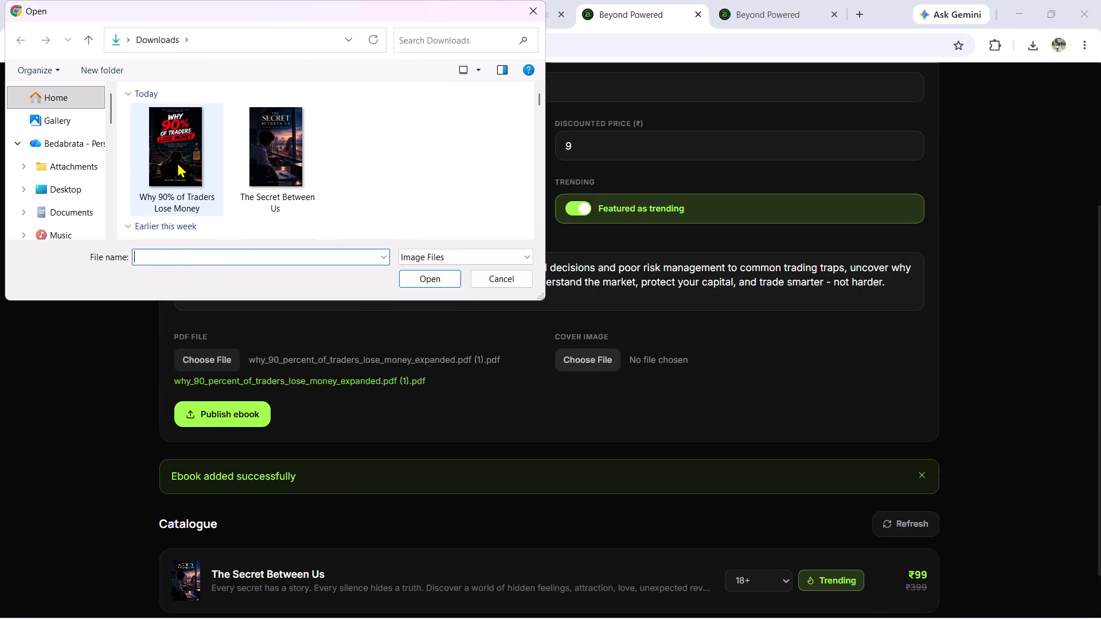
pyautogui.rightClick(177, 162)
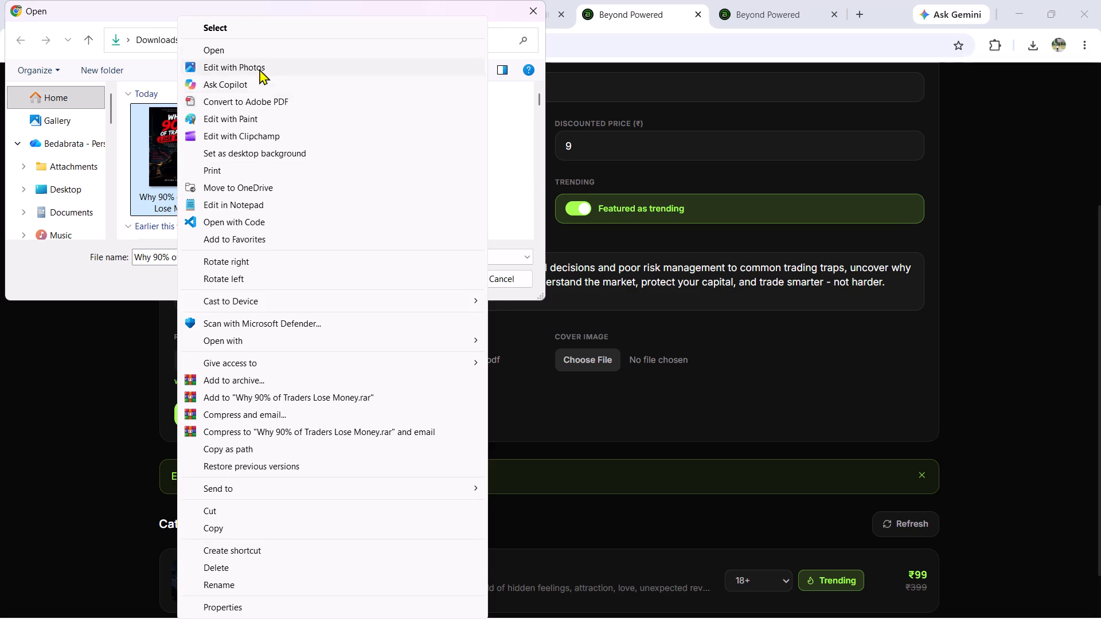
pyautogui.click(253, 51)
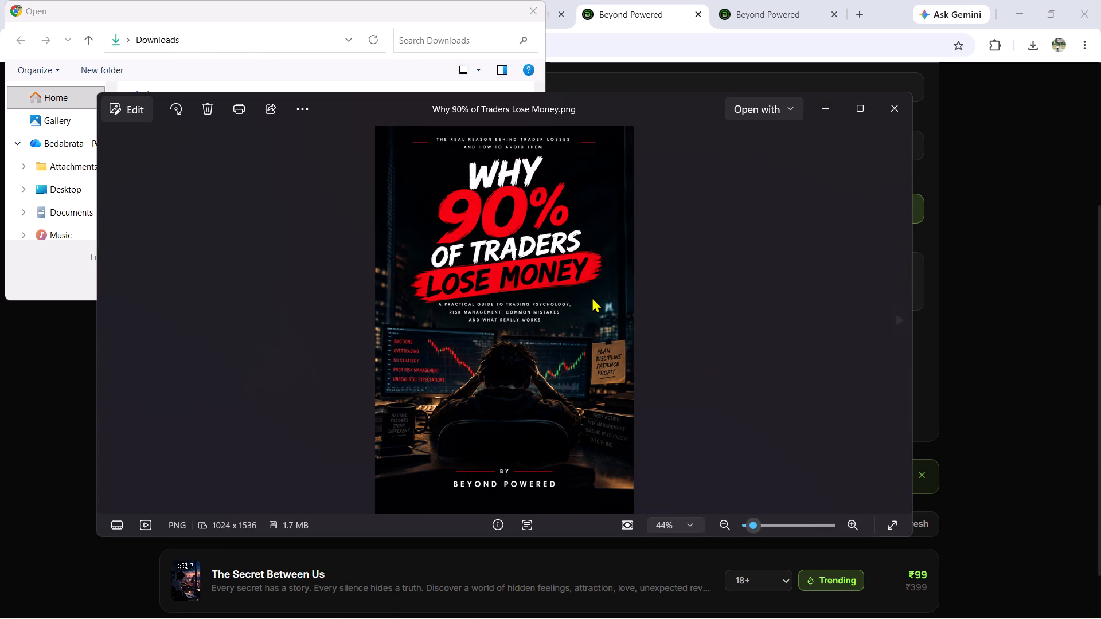
pyautogui.click(905, 103)
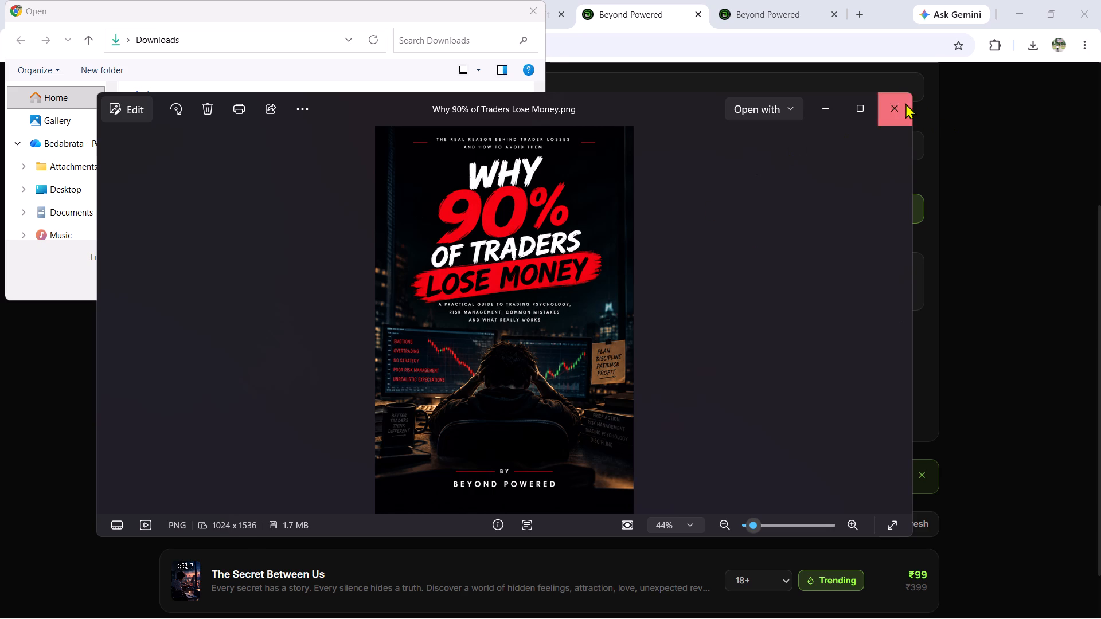
pyautogui.click(438, 279)
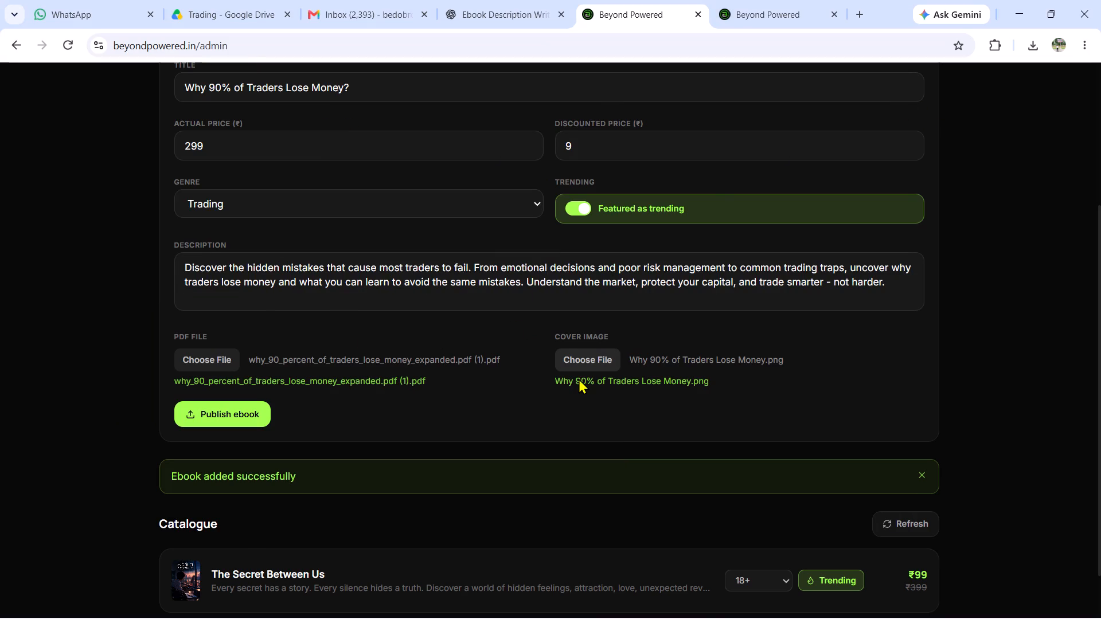
# Replace the ebook's discounted price, trying ₹29 and clearing it again.
pyautogui.scroll(6, 587, 377)
pyautogui.scroll(-2, 588, 377)
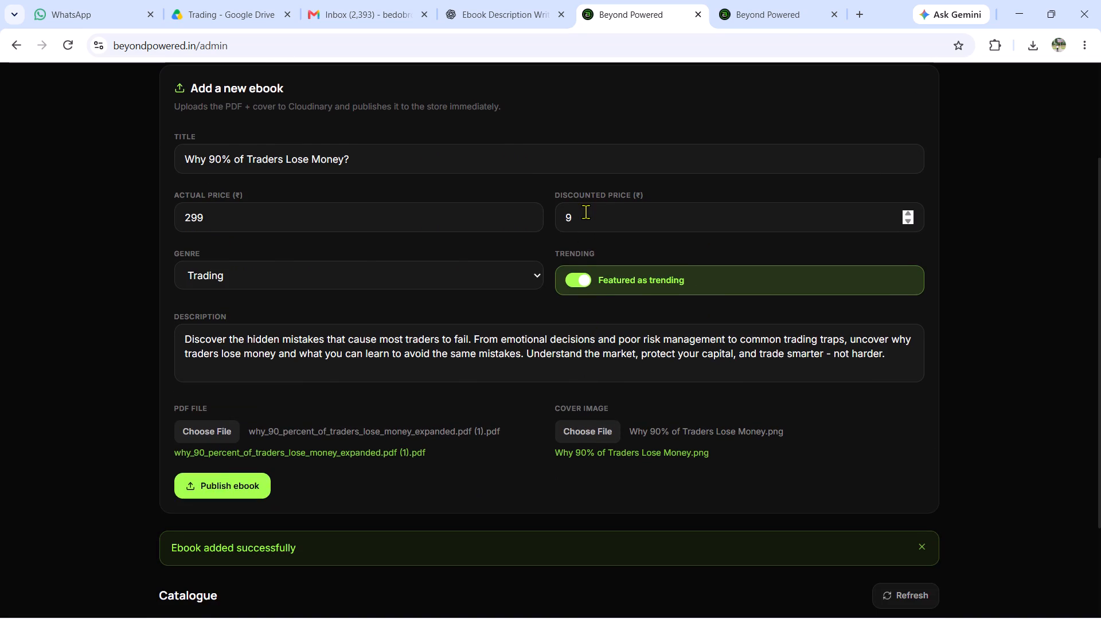
pyautogui.click(585, 211)
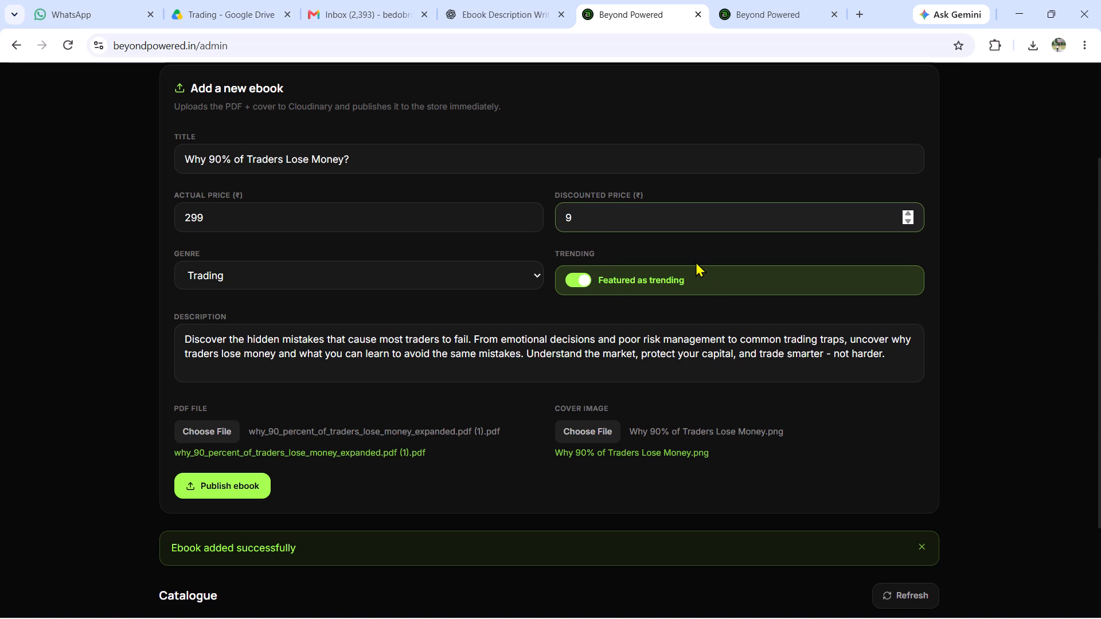
pyautogui.press('BackSpace')
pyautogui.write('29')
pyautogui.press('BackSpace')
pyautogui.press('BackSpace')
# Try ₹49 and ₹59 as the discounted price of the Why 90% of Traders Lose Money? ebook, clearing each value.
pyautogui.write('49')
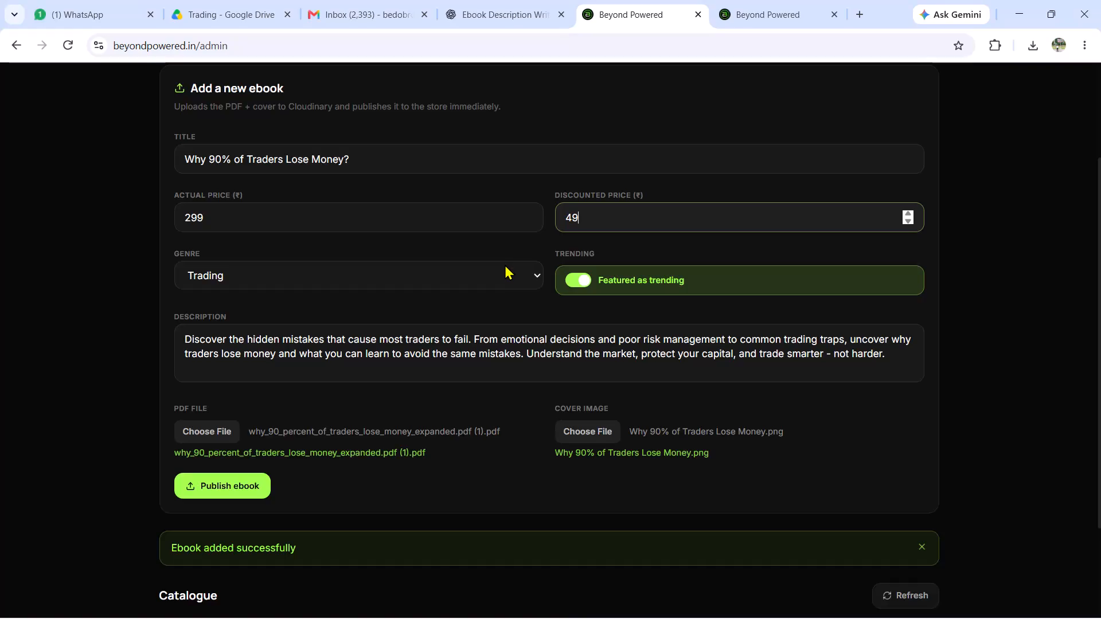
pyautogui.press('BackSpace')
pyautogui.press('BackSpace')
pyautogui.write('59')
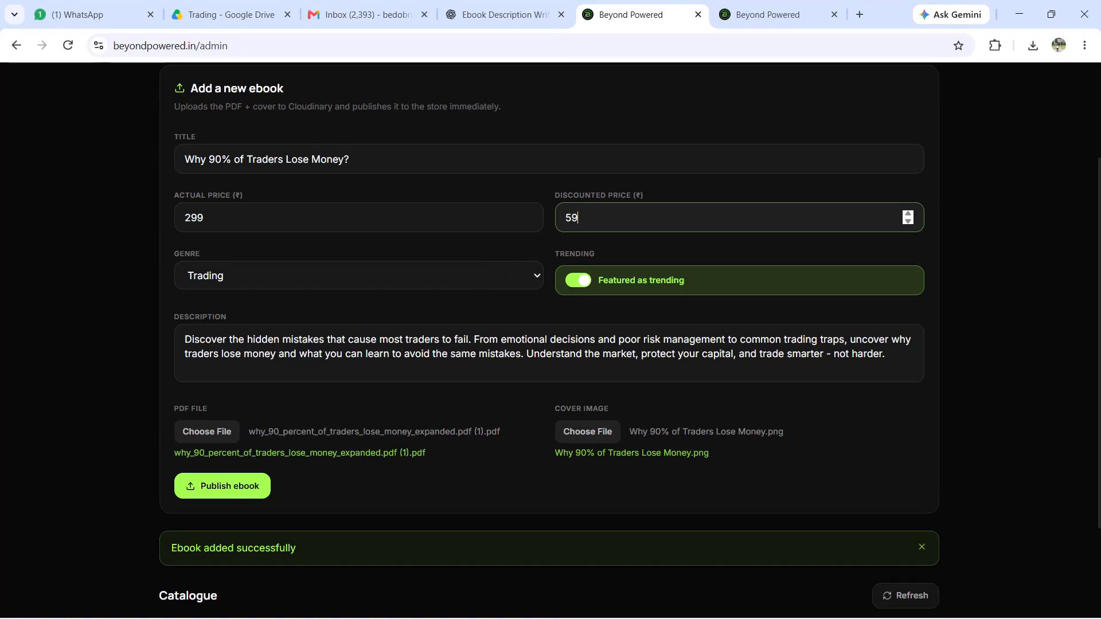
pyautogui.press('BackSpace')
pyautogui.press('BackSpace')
# Set the discounted price of the Why 90% of Traders Lose Money? ebook to ₹99.
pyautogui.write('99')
pyautogui.scroll(-4, 481, 270)
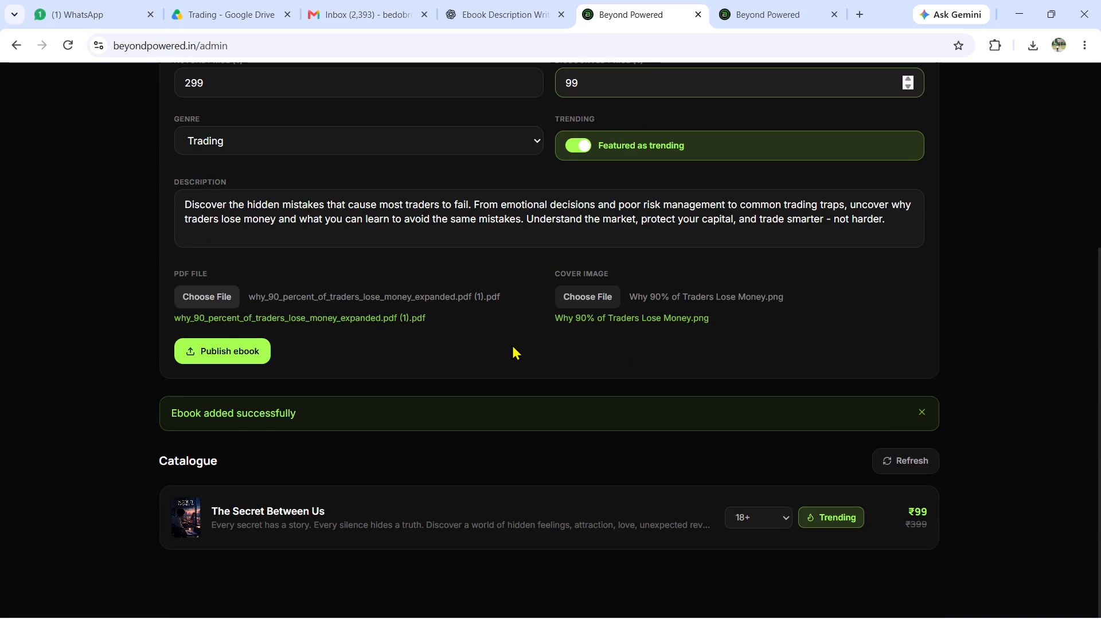
pyautogui.scroll(-2, 514, 347)
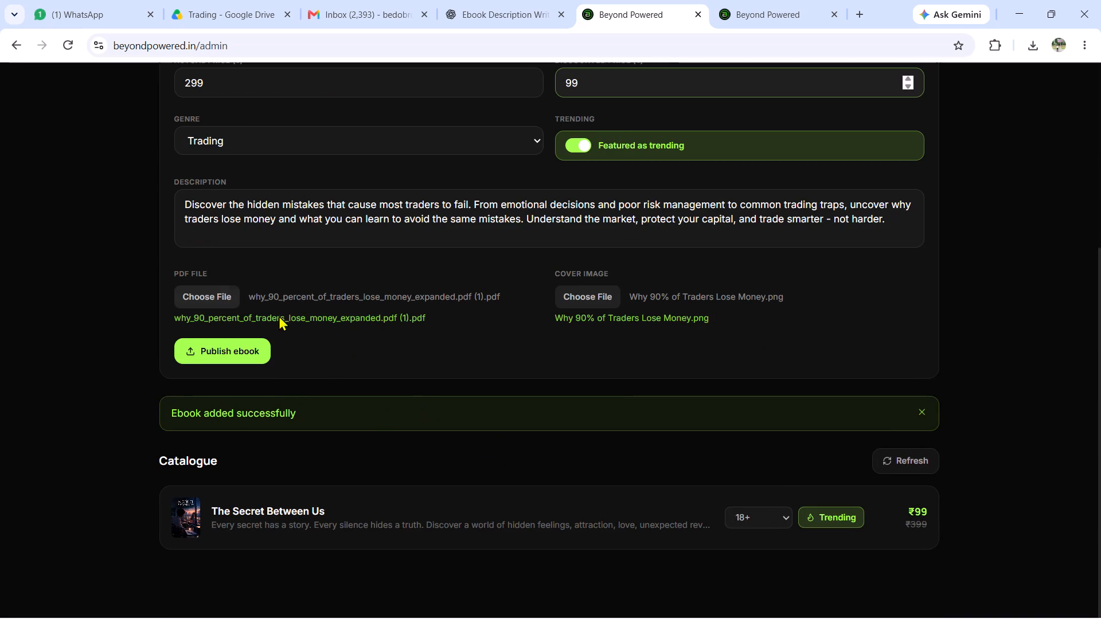
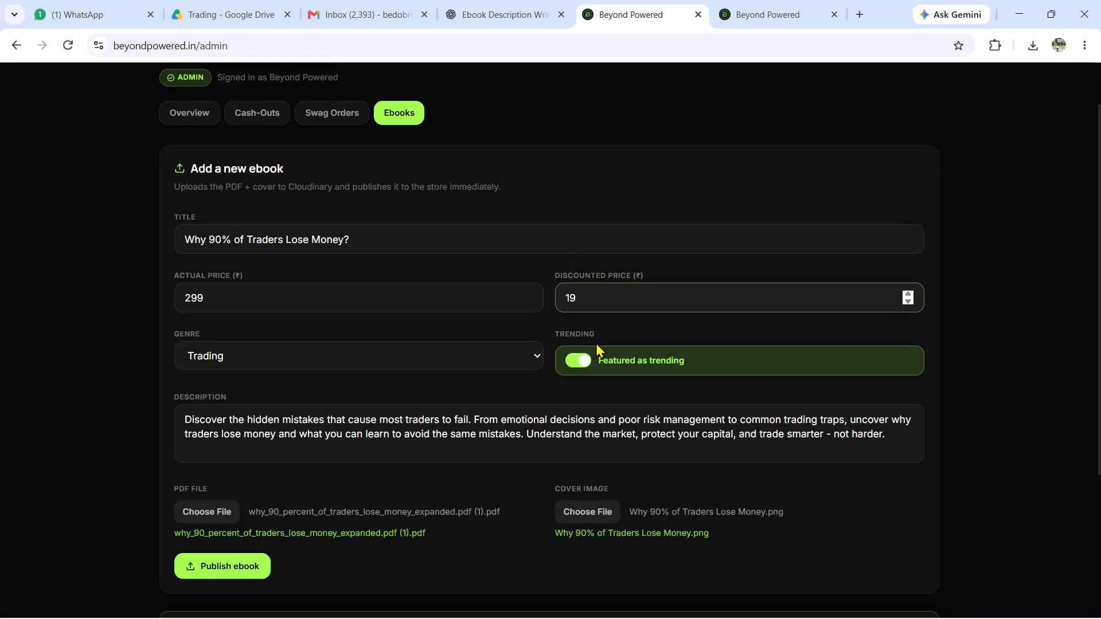
# Review the completed entry form for the Why 90% of Traders Lose Money? ebook and the catalogue below it.
pyautogui.scroll(-4, 597, 335)
pyautogui.scroll(-1, 333, 322)
pyautogui.scroll(4, 423, 335)
pyautogui.scroll(-4, 423, 335)
pyautogui.scroll(-4, 460, 394)
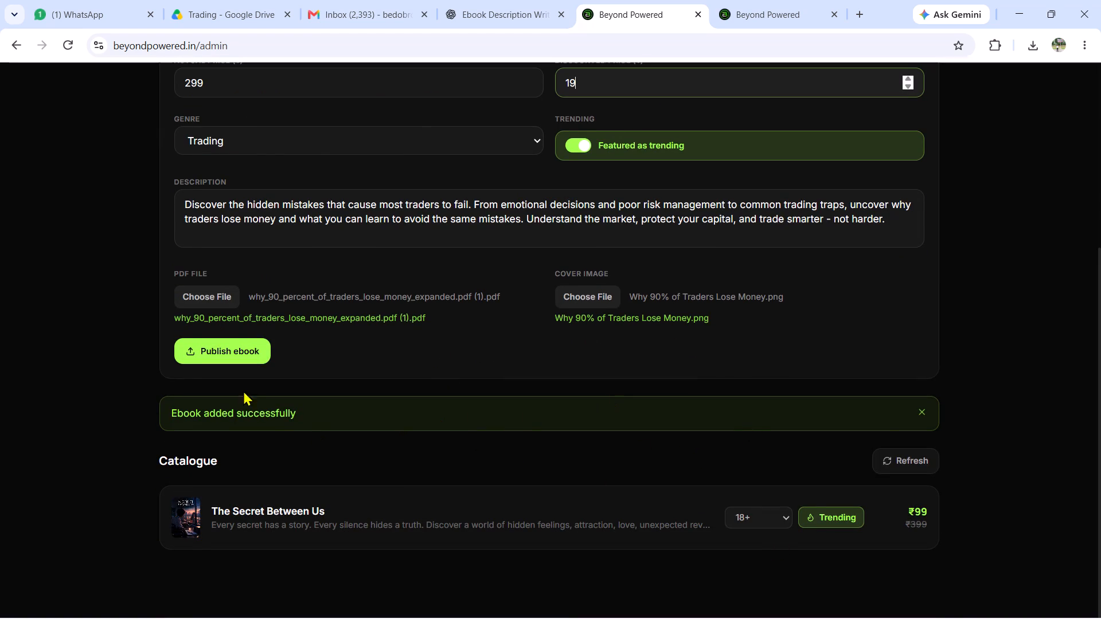
pyautogui.scroll(2, 248, 382)
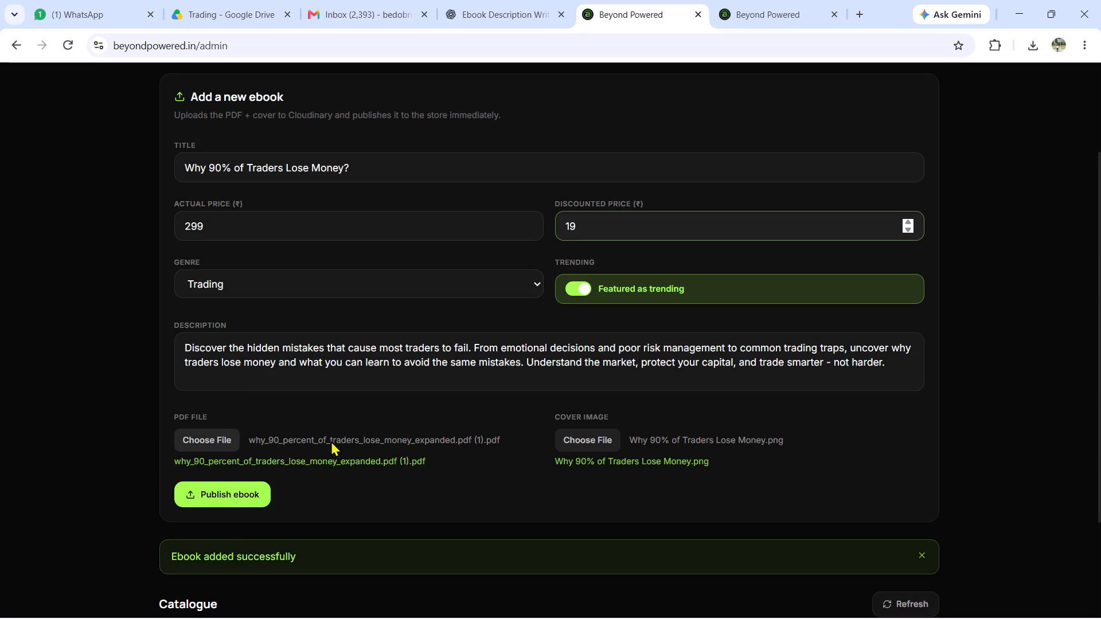
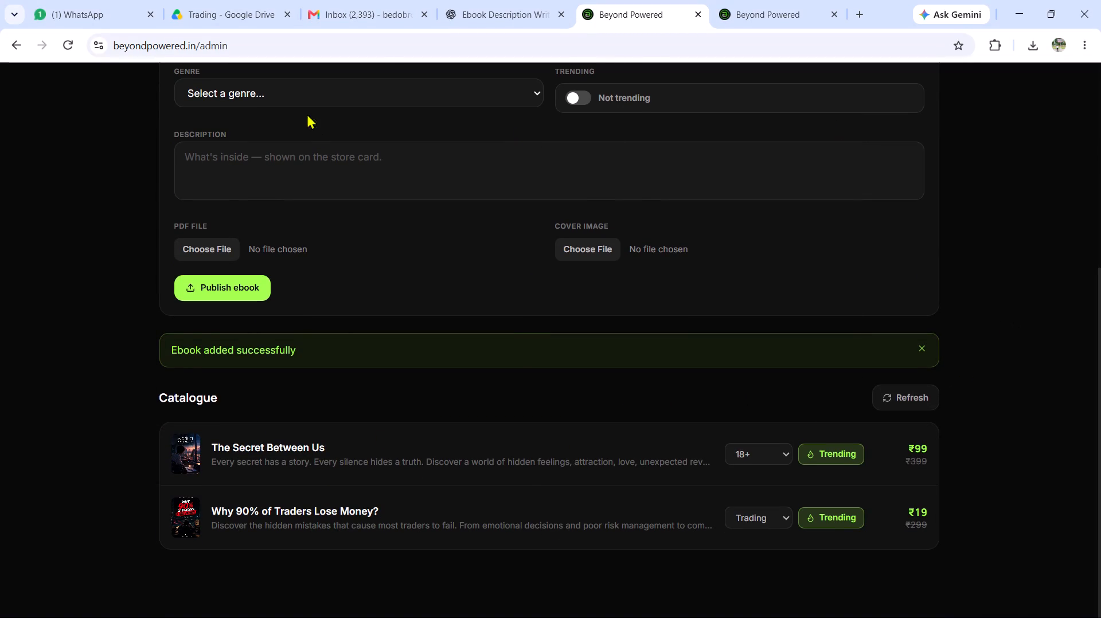
# Reload the Beyond Powered storefront home page to check the newly published Why 90% of Traders Lose Money ebook.
pyautogui.click(763, 6)
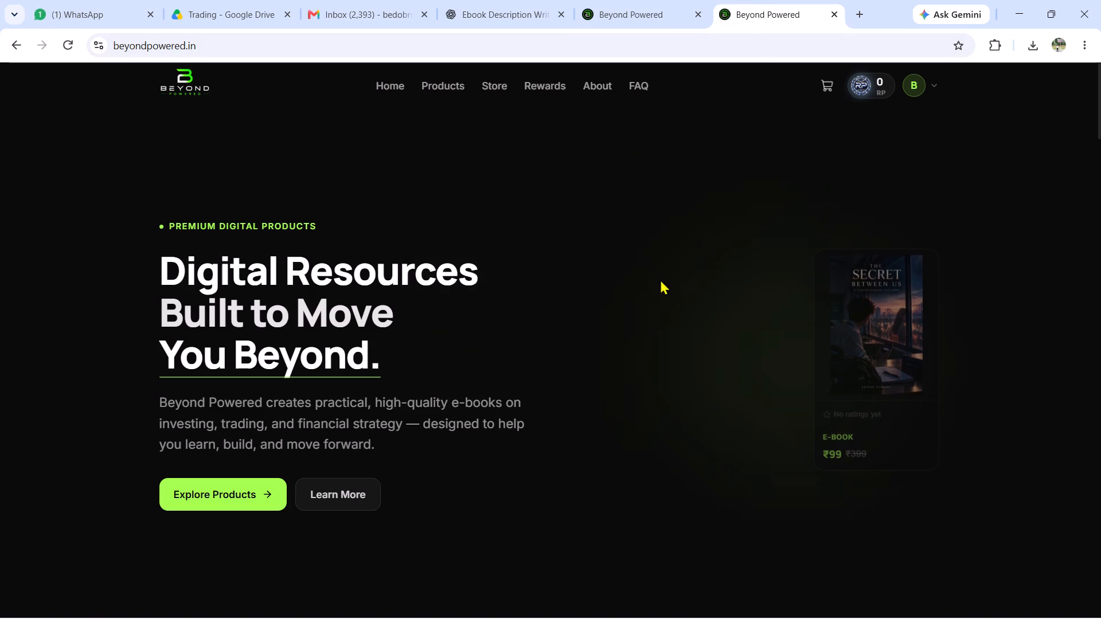
pyautogui.click(62, 42)
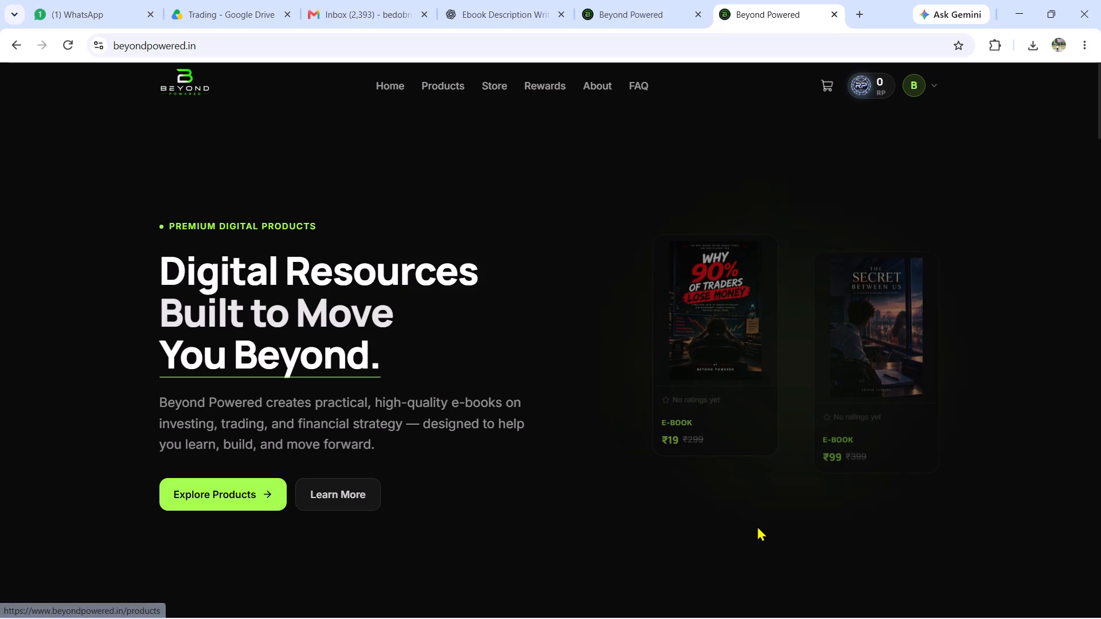
# Examine the storefront home page and the Trending ebook cards, including covers, descriptions, prices and the bundle offer.
pyautogui.scroll(-2, 762, 481)
pyautogui.scroll(1, 753, 488)
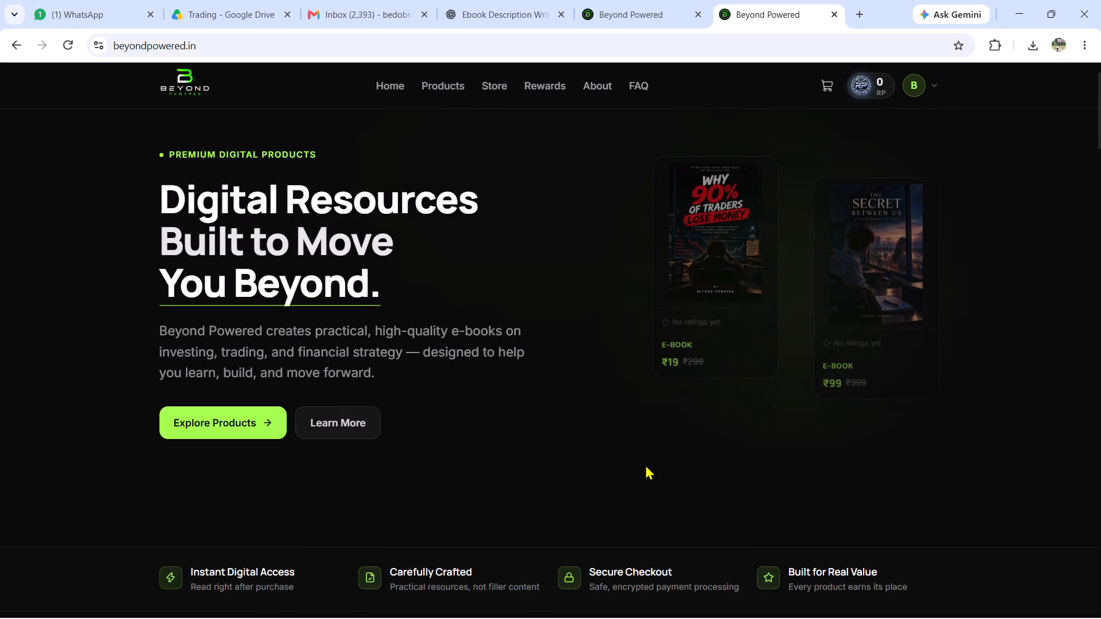
pyautogui.scroll(-3, 641, 463)
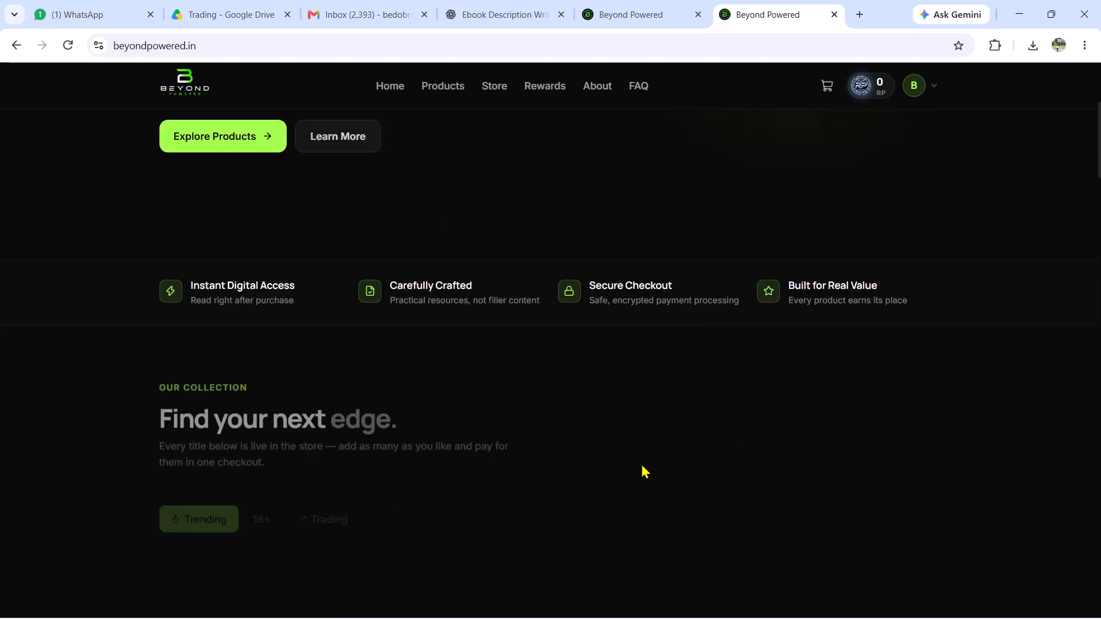
pyautogui.scroll(-8, 641, 463)
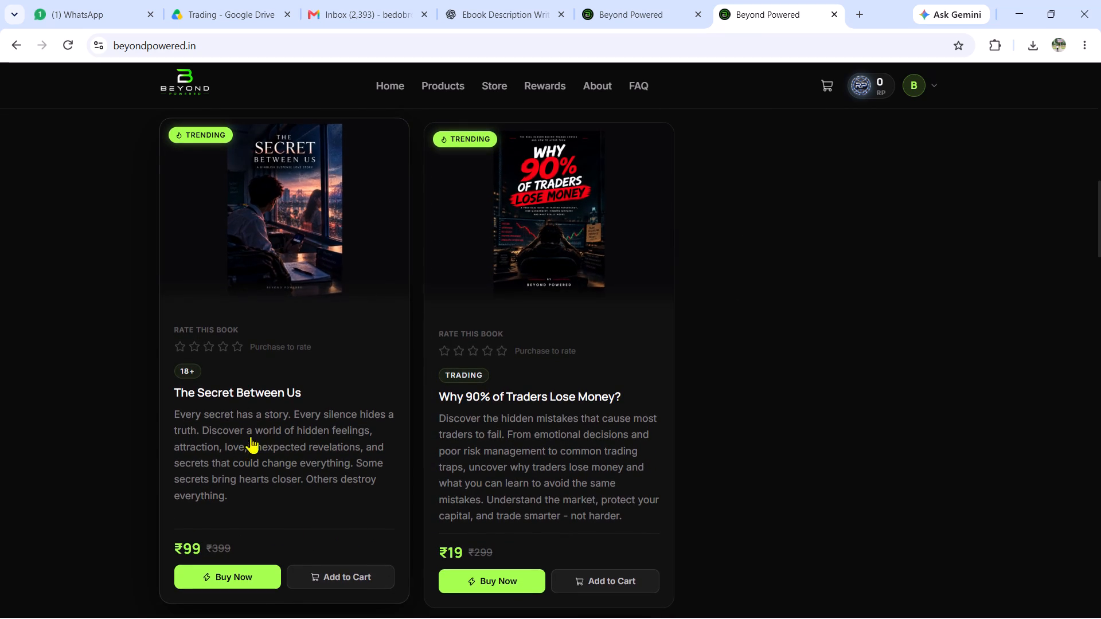
pyautogui.scroll(2, 327, 399)
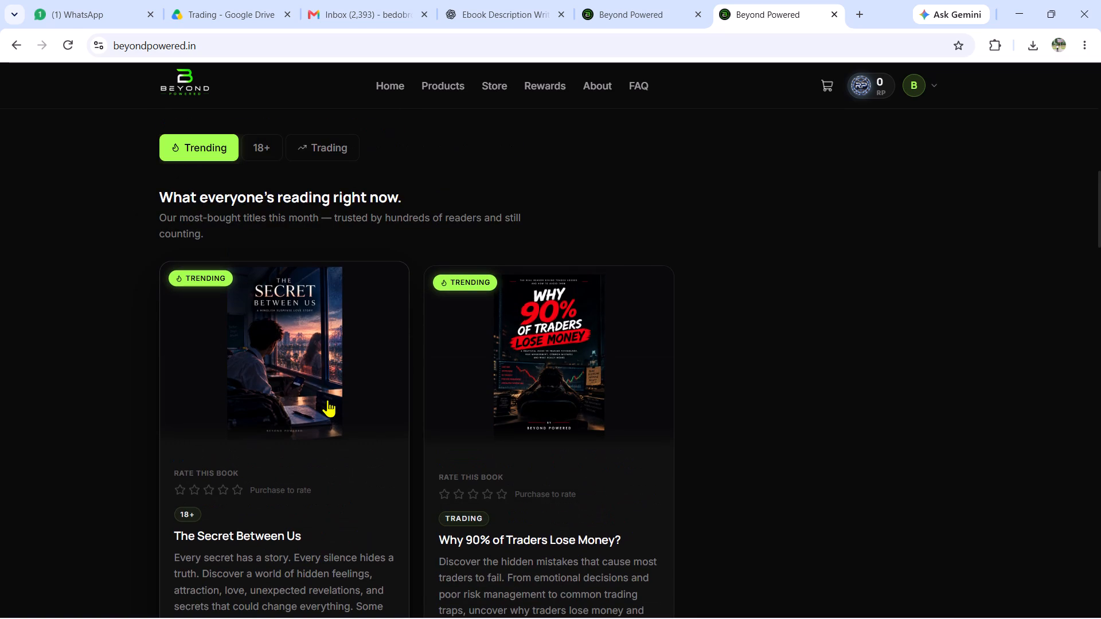
pyautogui.scroll(-2, 327, 399)
pyautogui.scroll(3, 314, 393)
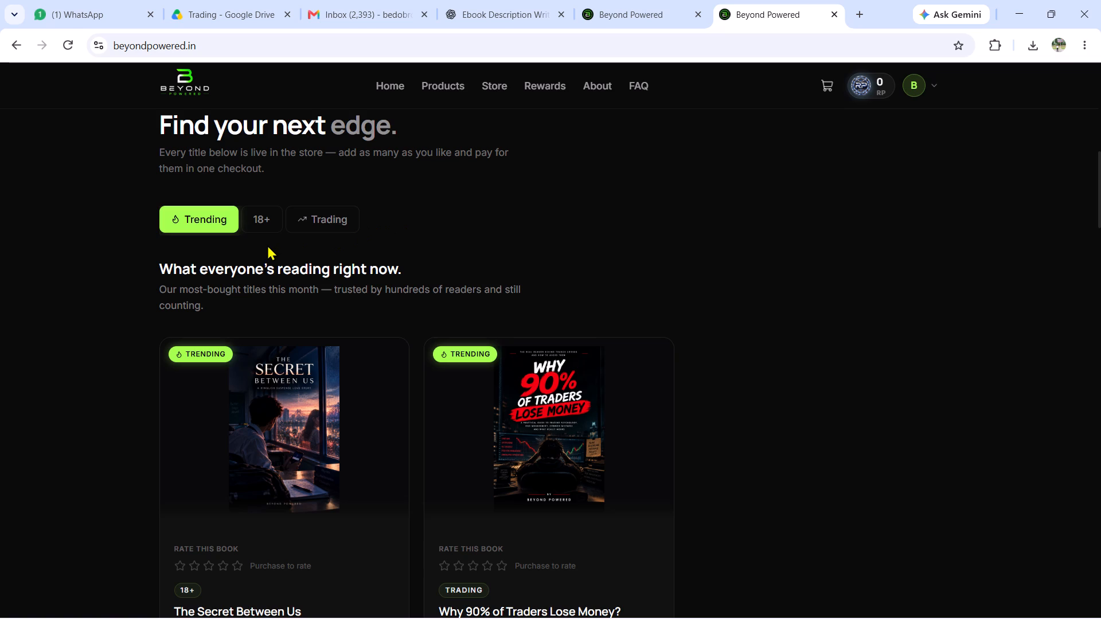
pyautogui.scroll(-6, 452, 248)
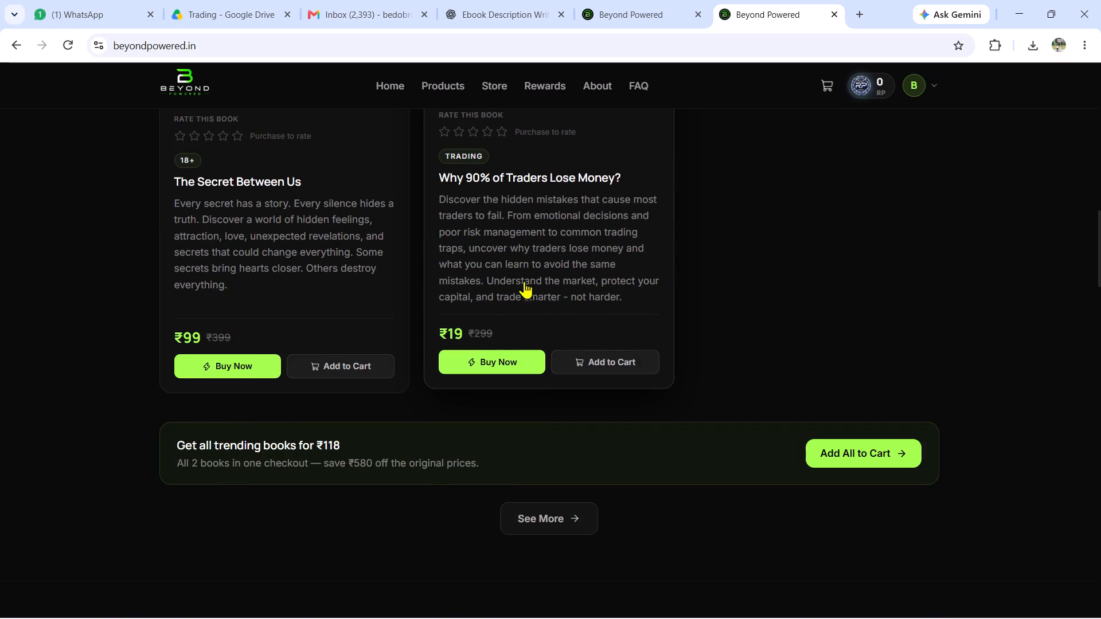
pyautogui.scroll(2, 637, 313)
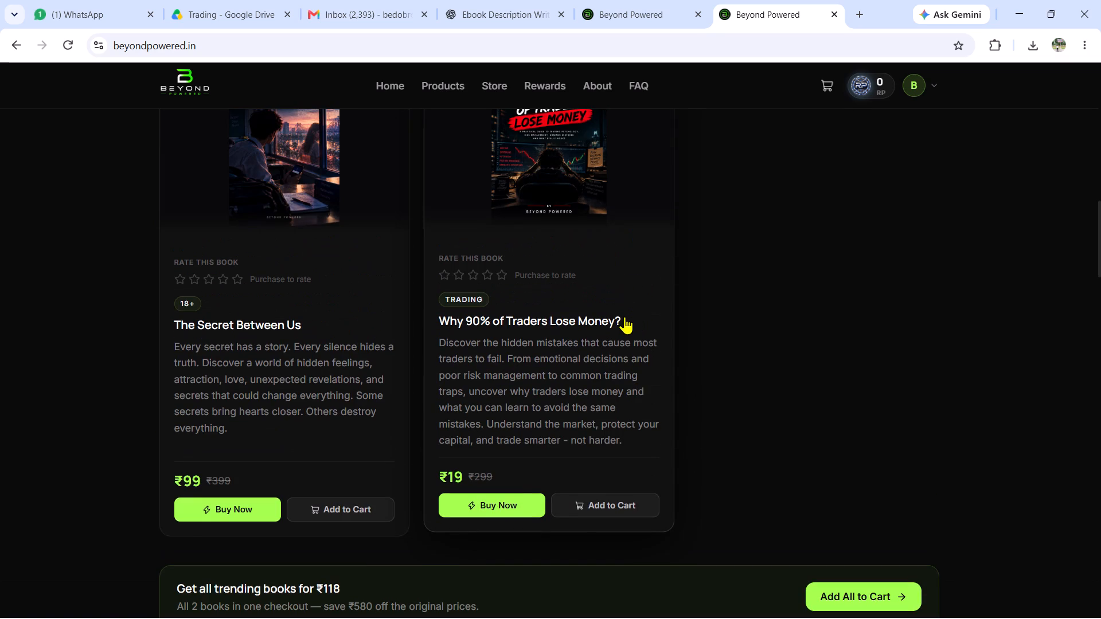
pyautogui.scroll(1, 1000, 467)
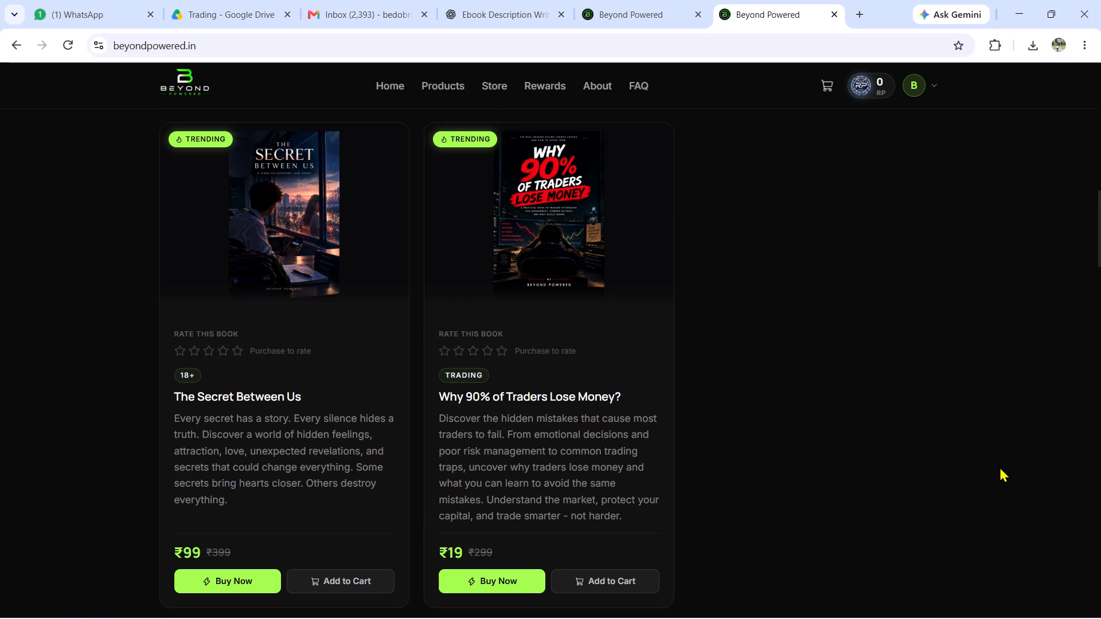
pyautogui.scroll(1, 998, 465)
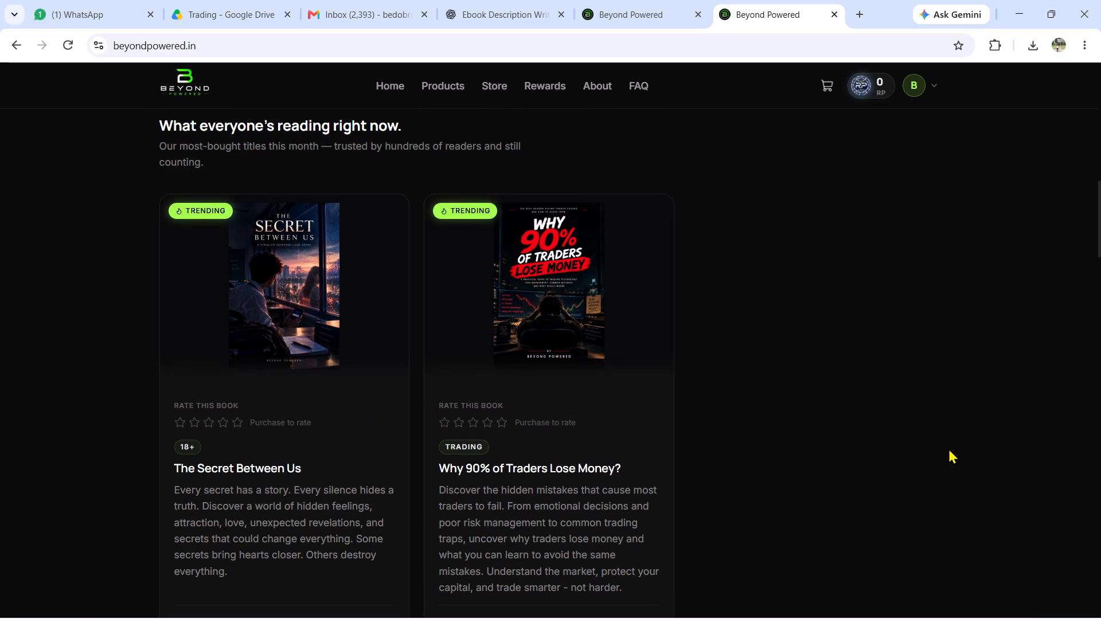
pyautogui.scroll(-1, 948, 448)
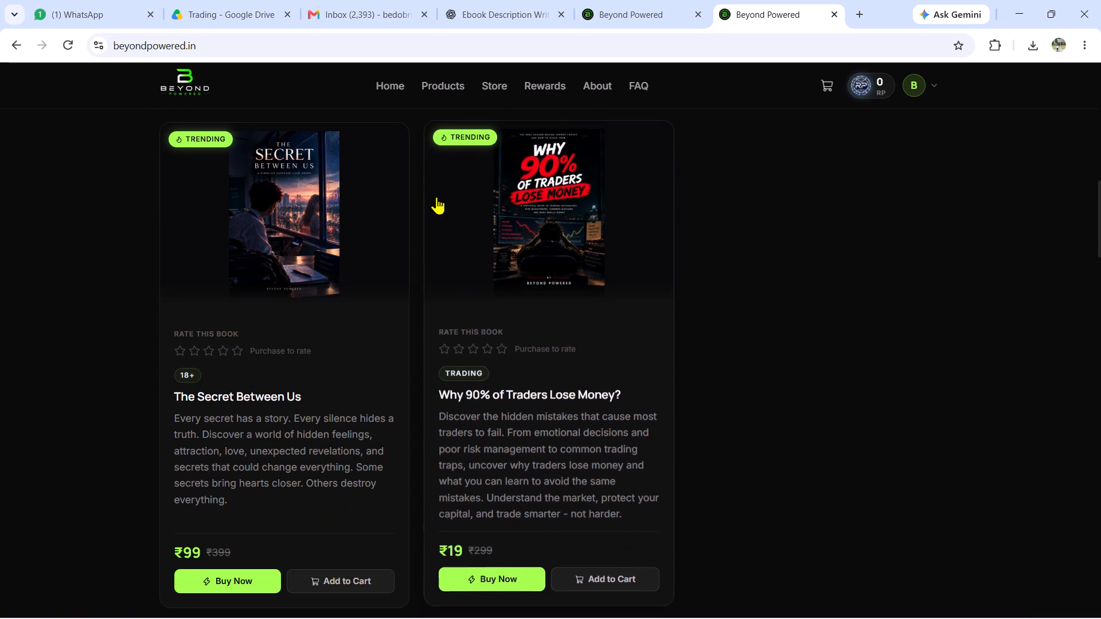
# View the product details of Why 90% of Traders Lose Money? from the Trending collection and close them.
pyautogui.click(491, 195)
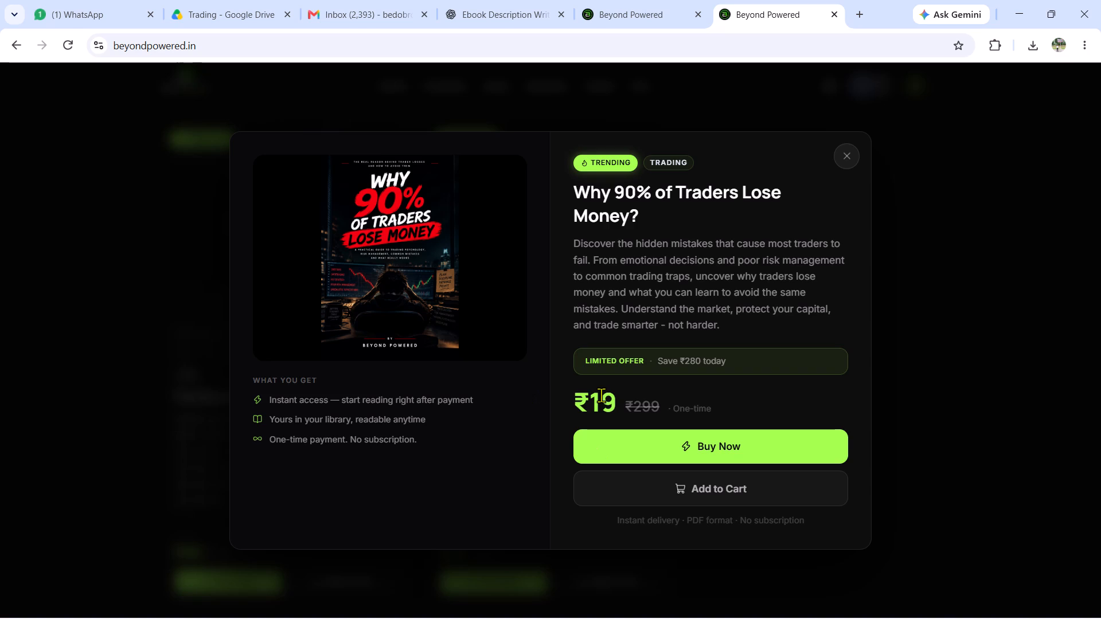
pyautogui.click(850, 150)
# View the product details of The Secret Between Us, close them, and recheck the Trending ebook cards.
pyautogui.doubleClick(387, 377)
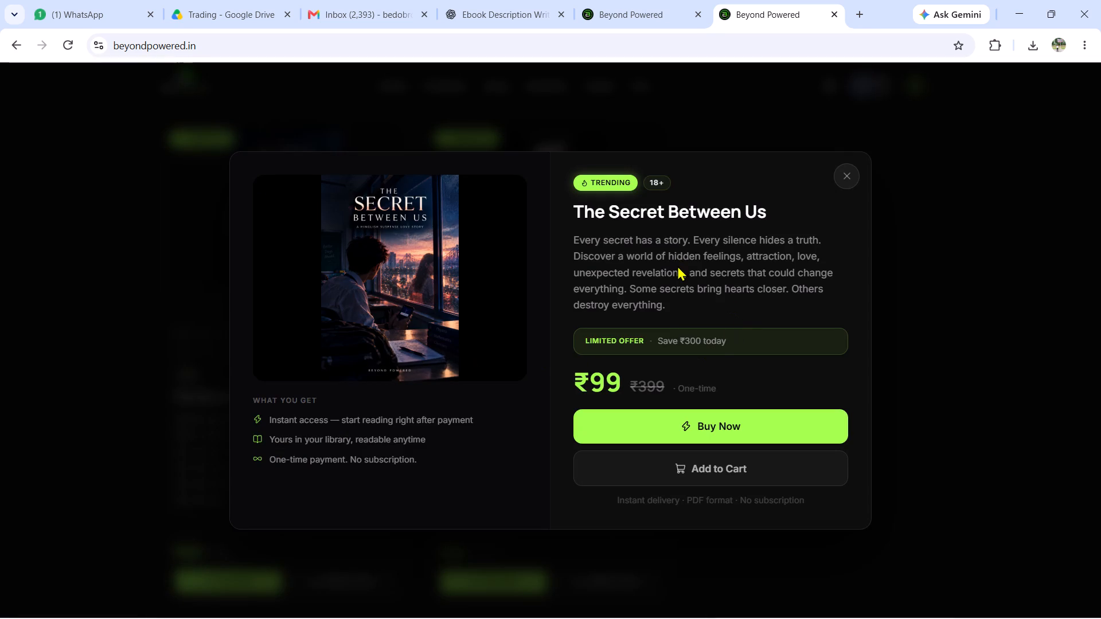
pyautogui.click(852, 177)
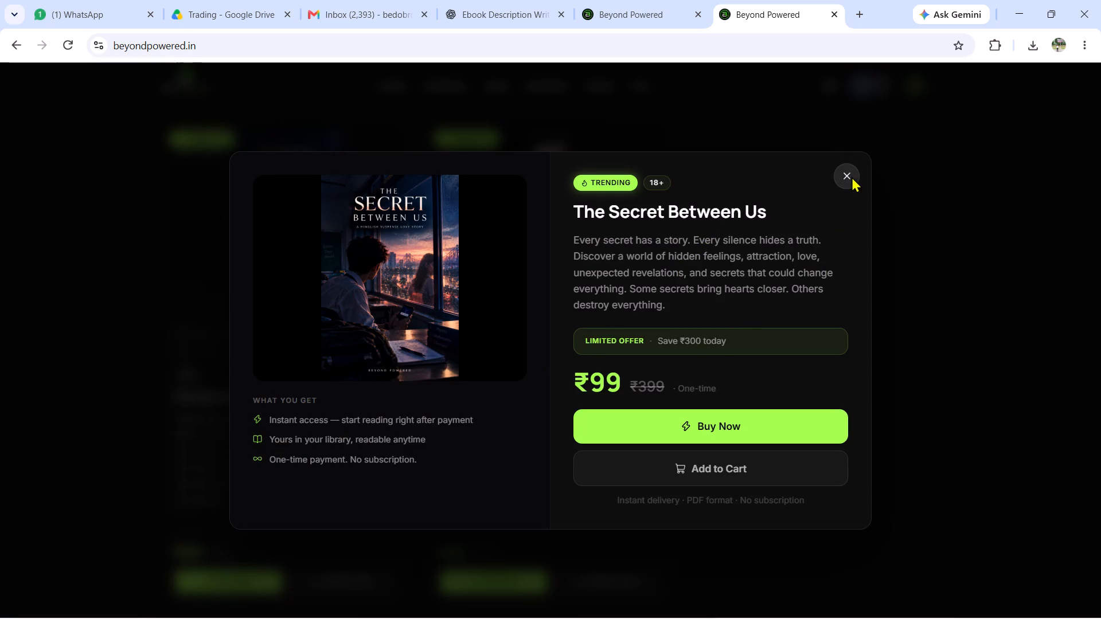
pyautogui.scroll(4, 734, 285)
pyautogui.scroll(2, 768, 249)
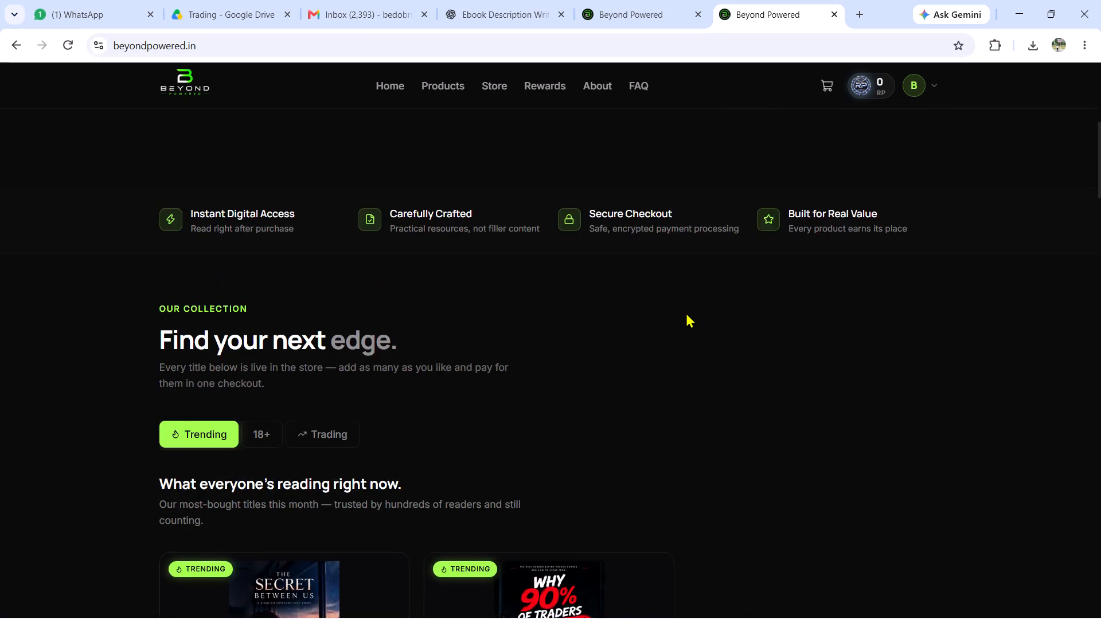
pyautogui.scroll(1, 684, 314)
pyautogui.scroll(-4, 684, 314)
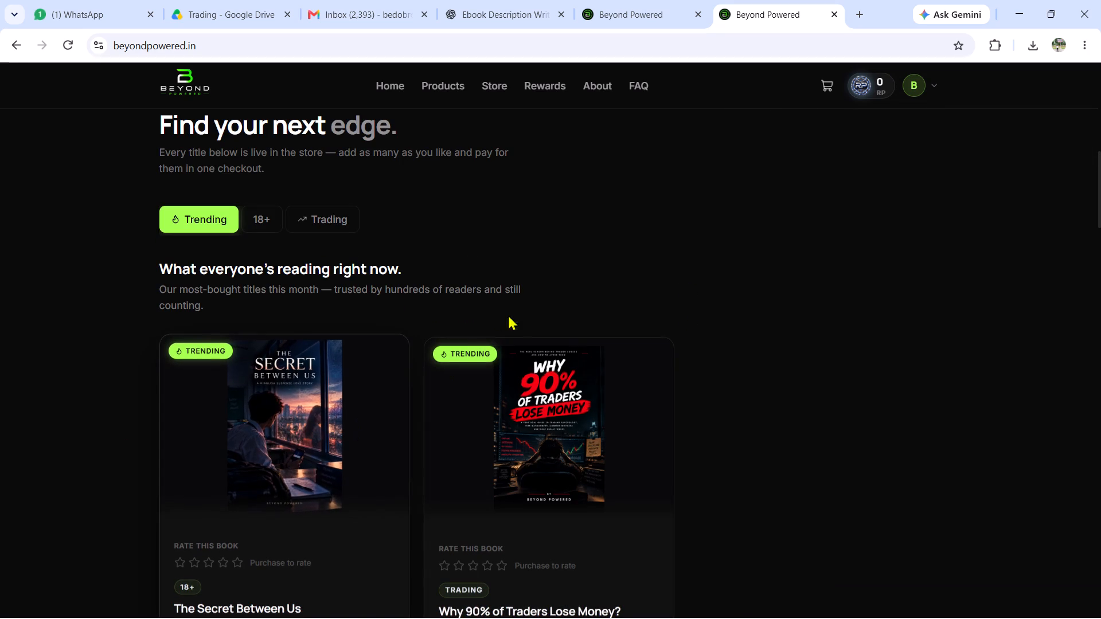
pyautogui.click(362, 438)
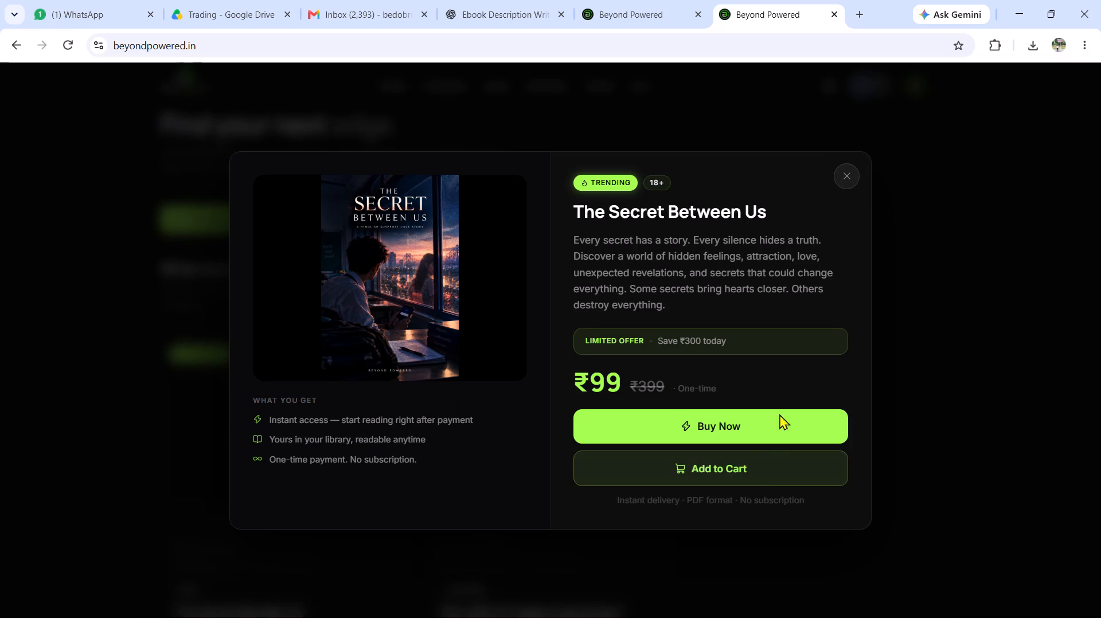
pyautogui.click(844, 167)
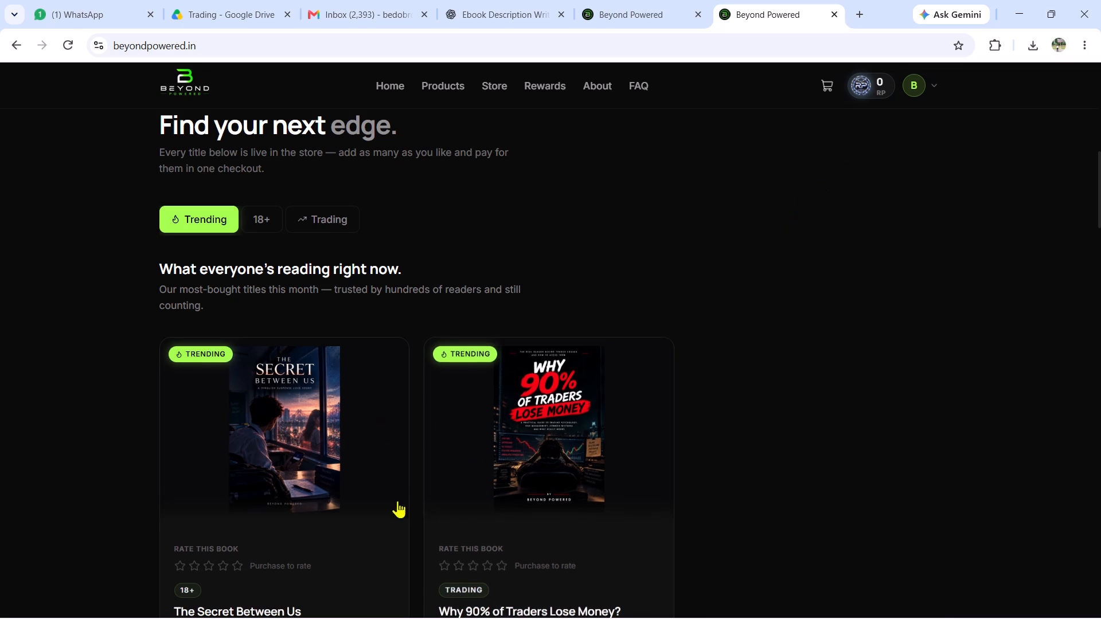
pyautogui.scroll(-3, 401, 471)
pyautogui.scroll(-2, 294, 544)
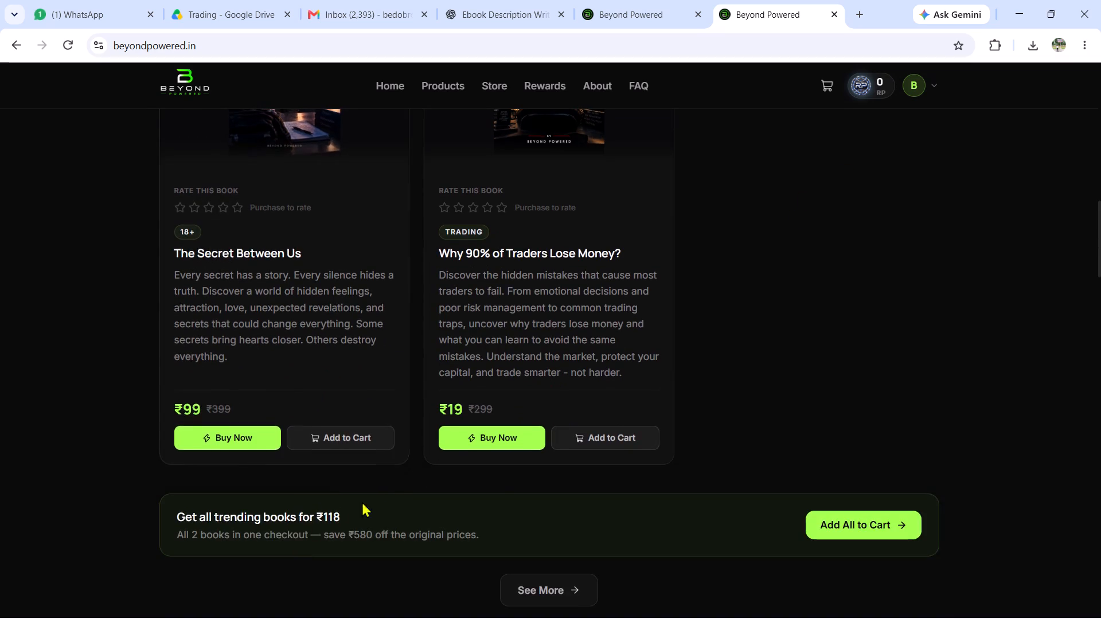
# Examine the Hall of Fame rewards section on the storefront home page, including the reward kit, partner and swag store offers.
pyautogui.scroll(-4, 413, 489)
pyautogui.scroll(-5, 661, 422)
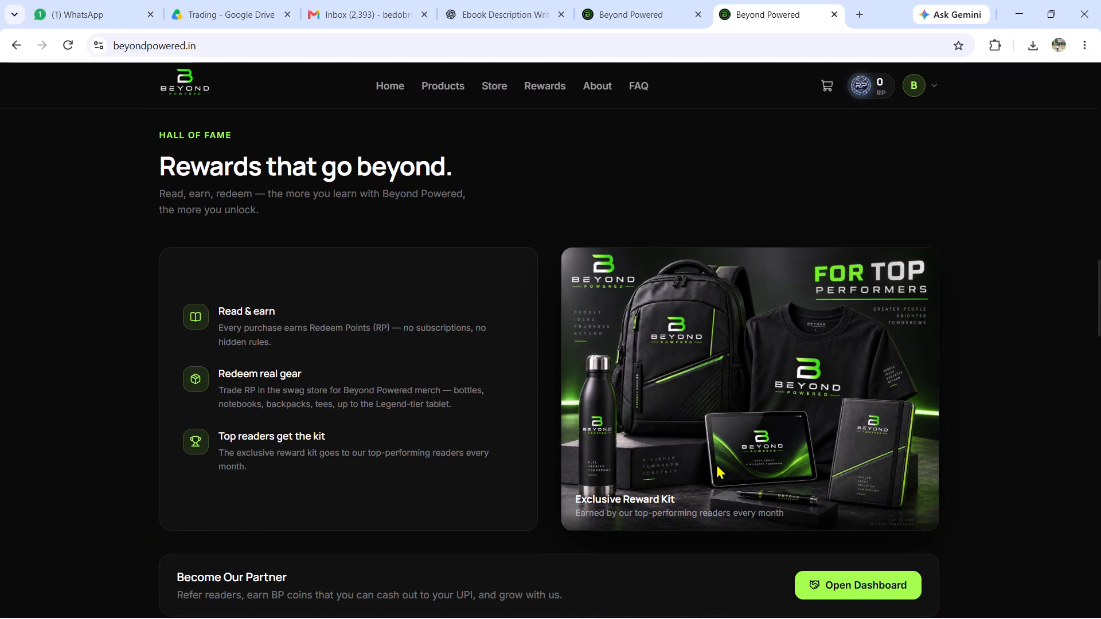
pyautogui.scroll(1, 716, 464)
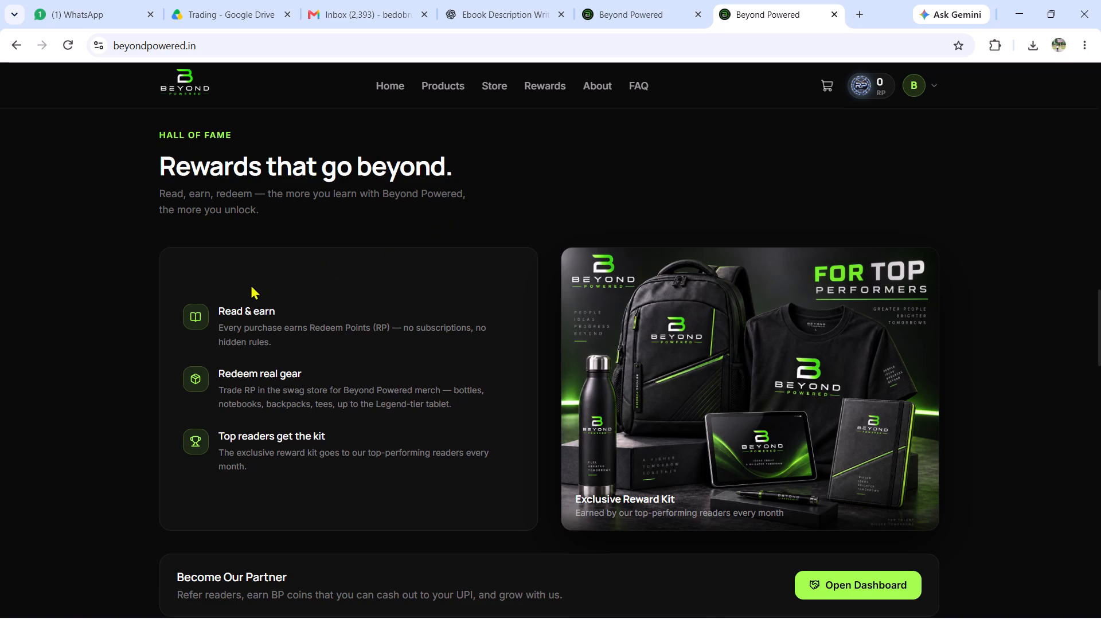
pyautogui.scroll(-1, 318, 357)
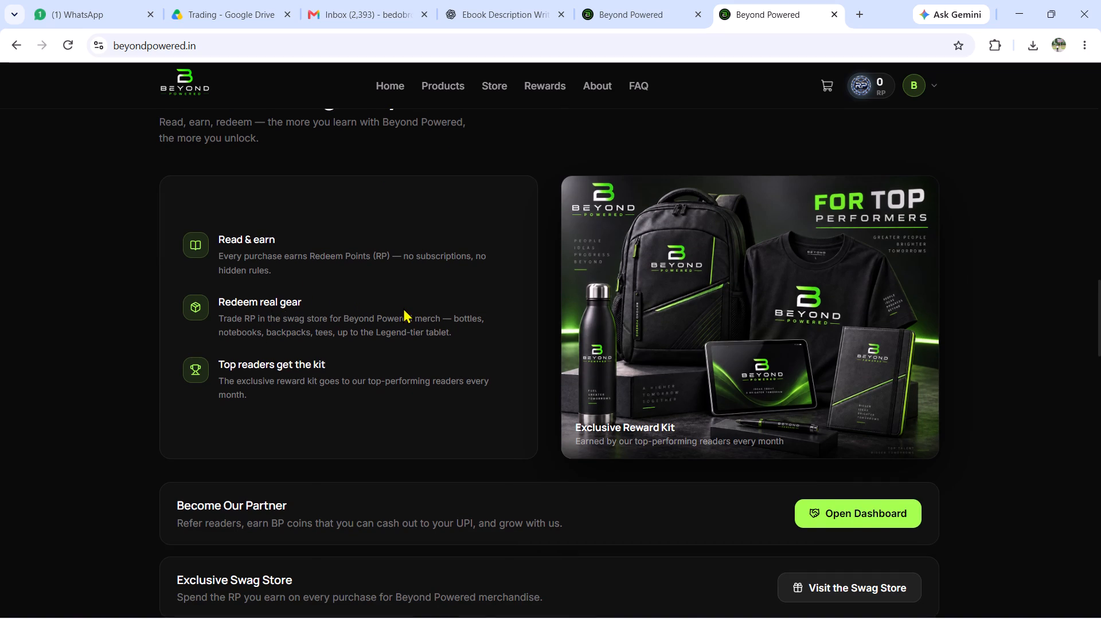
pyautogui.scroll(-1, 405, 309)
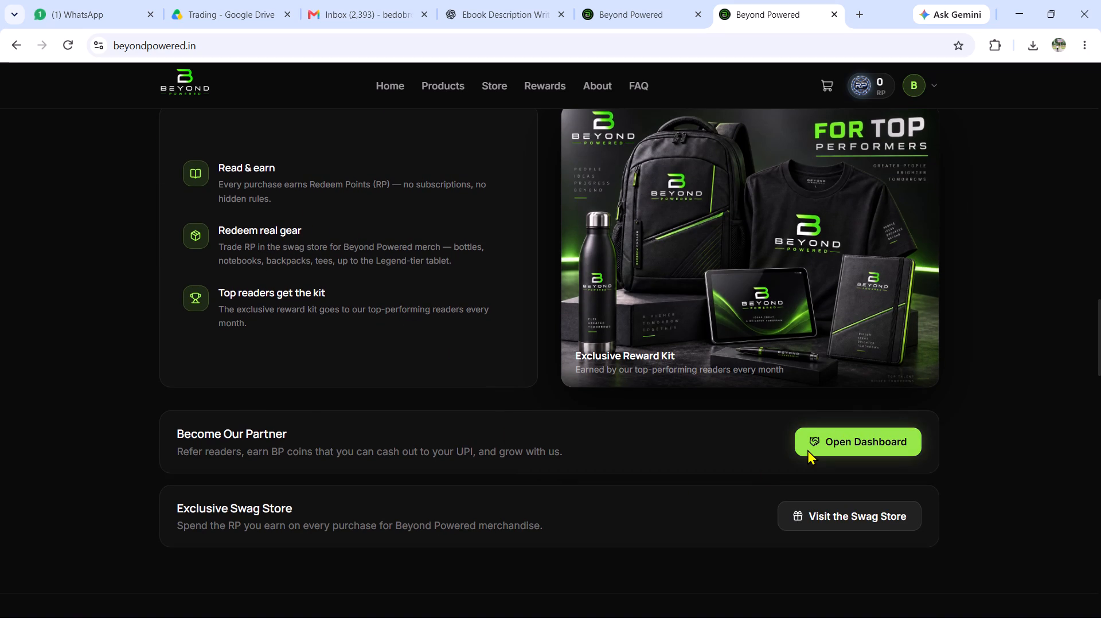
# Open the Partner Dashboard from the Become Our Partner offer and review its referral rules, BP statistics and cash-out section.
pyautogui.click(809, 449)
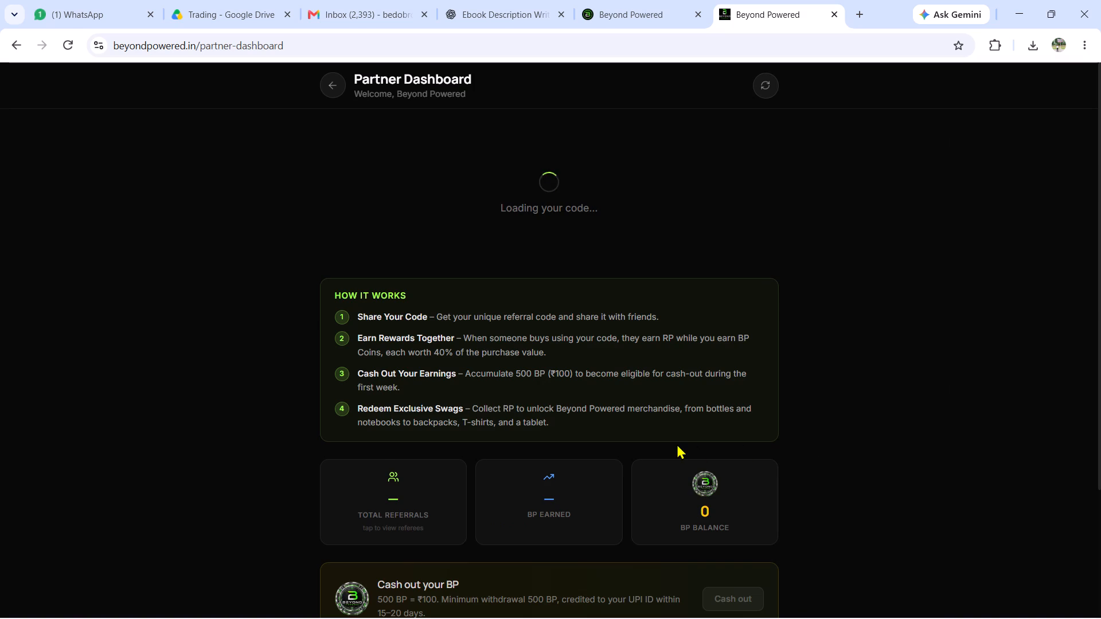
pyautogui.scroll(-4, 677, 444)
pyautogui.scroll(2, 685, 412)
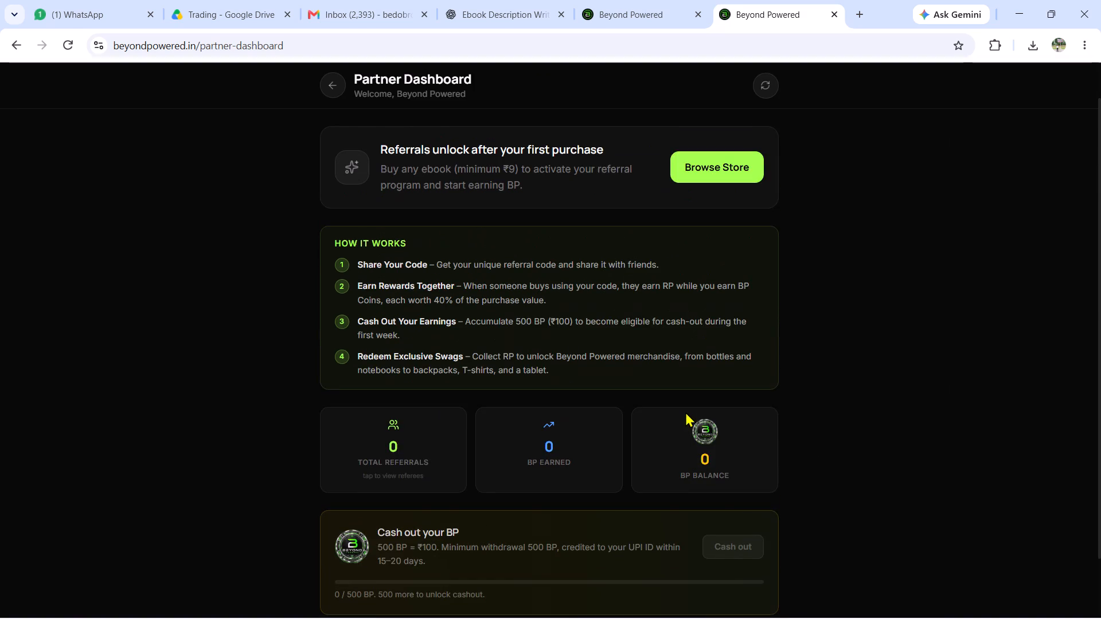
pyautogui.scroll(1, 685, 412)
pyautogui.scroll(-2, 659, 198)
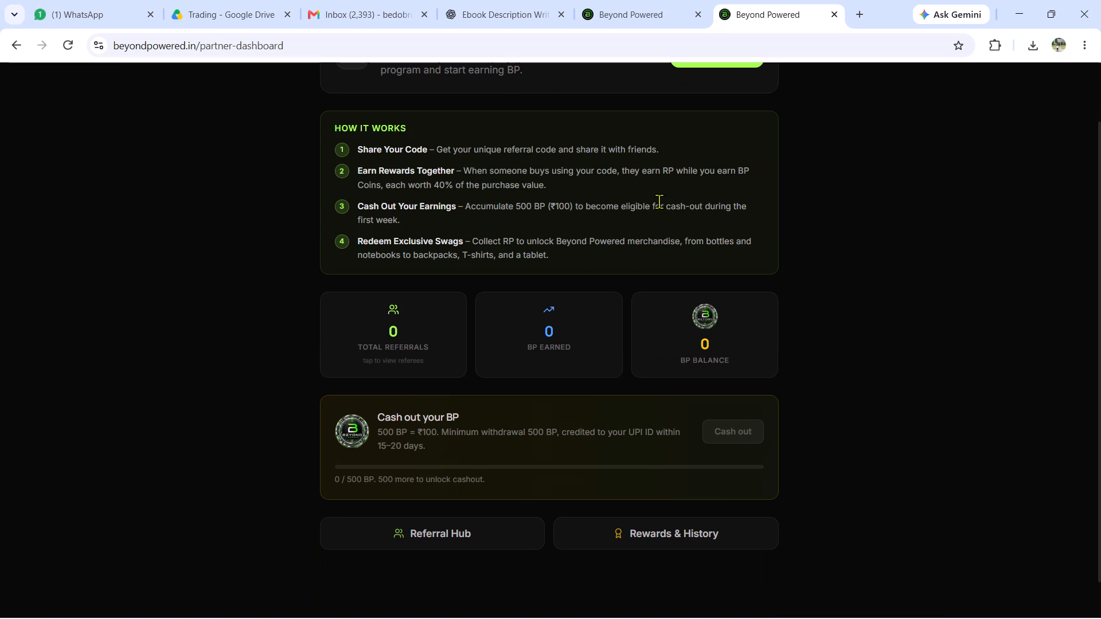
pyautogui.scroll(-5, 659, 201)
pyautogui.scroll(6, 652, 263)
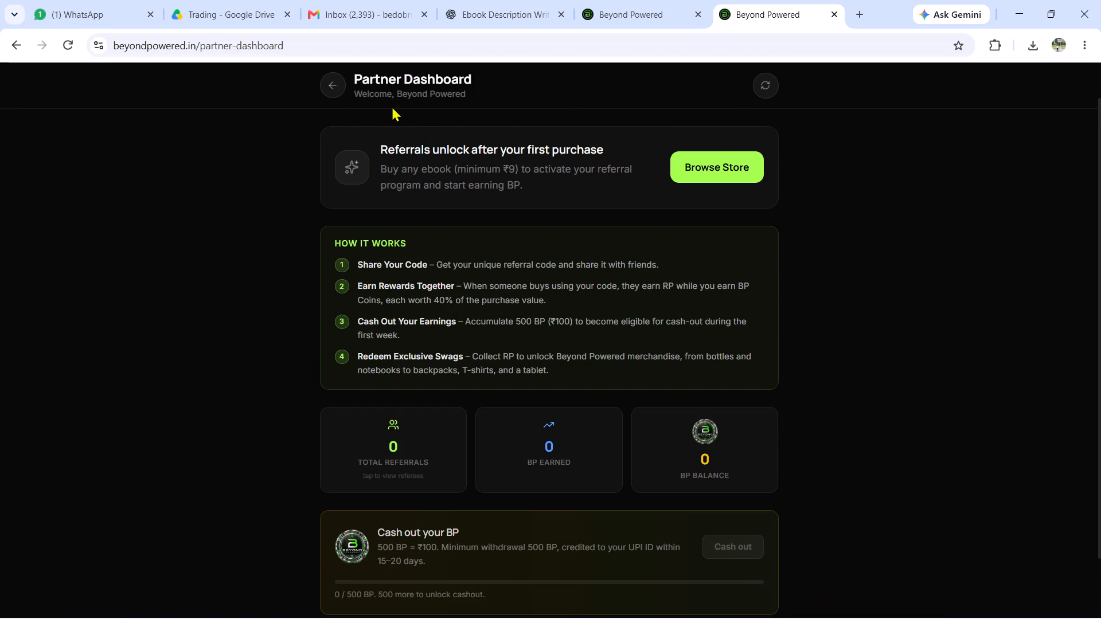
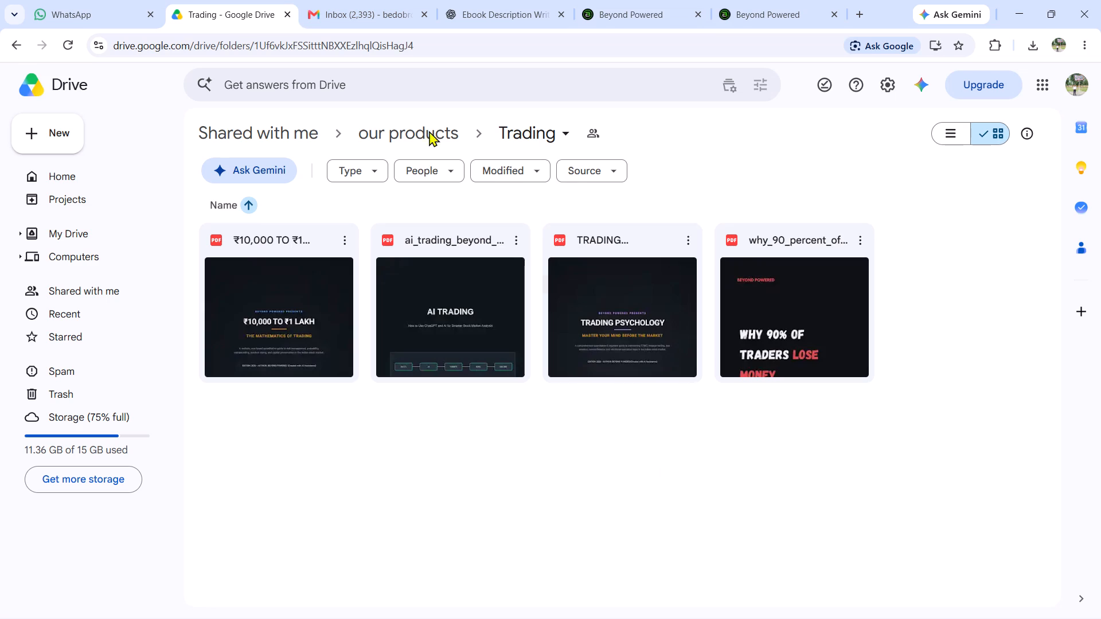
# Go back from the Trading folder to the shared our products folder in Google Drive.
pyautogui.tripleClick(27, 52)
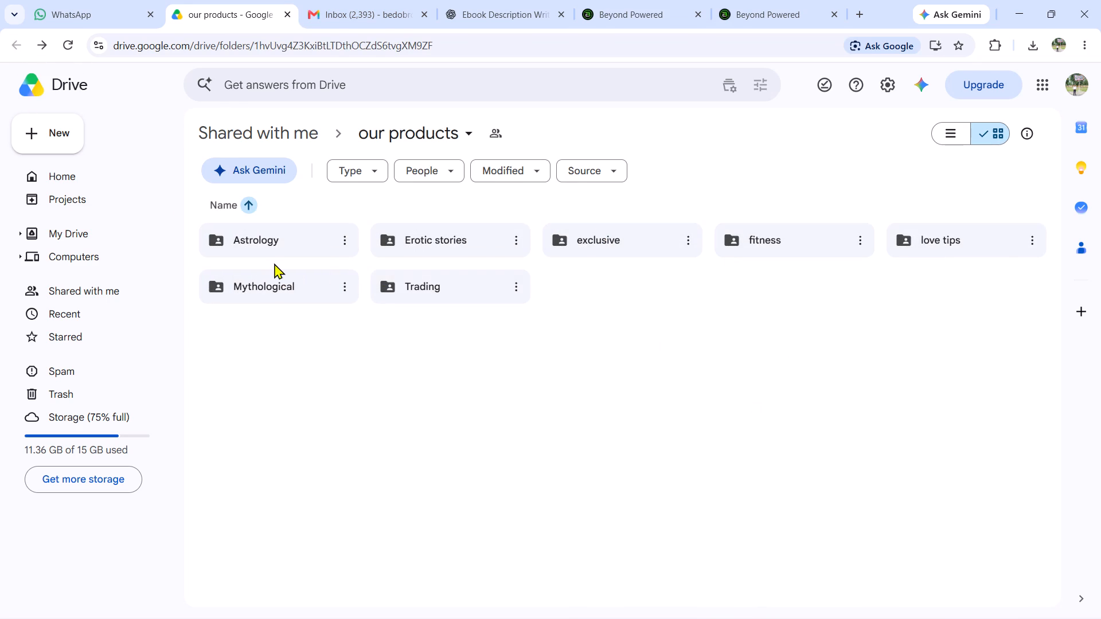
# Open the When Will Love Find You? PDF from the Astrology folder and examine its cover, title pages, contents and Chapter 1.
pyautogui.doubleClick(288, 248)
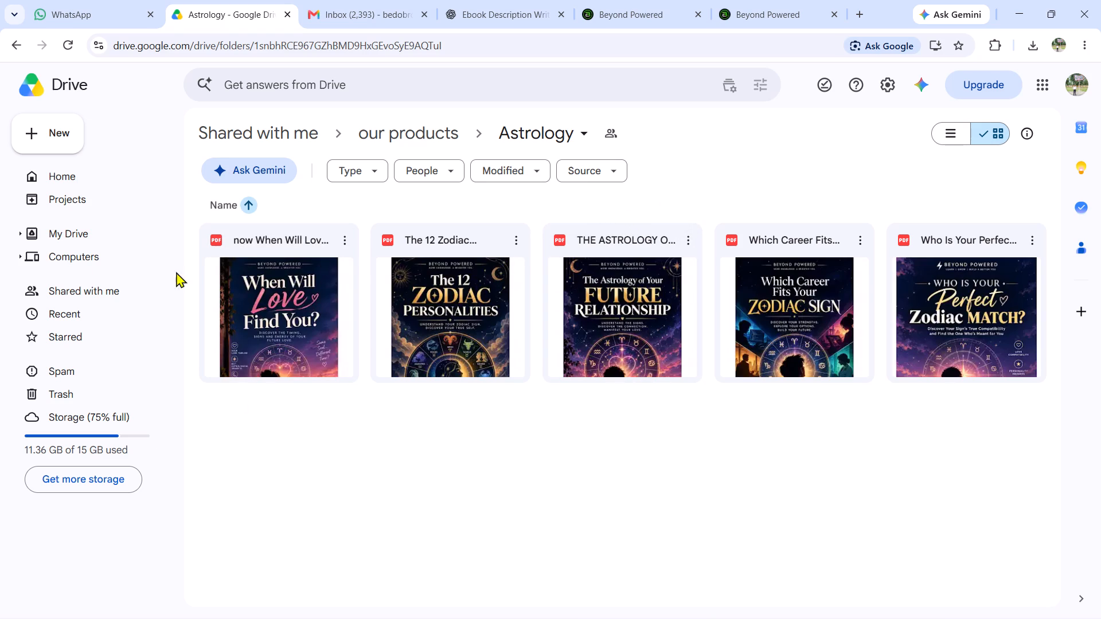
pyautogui.doubleClick(261, 282)
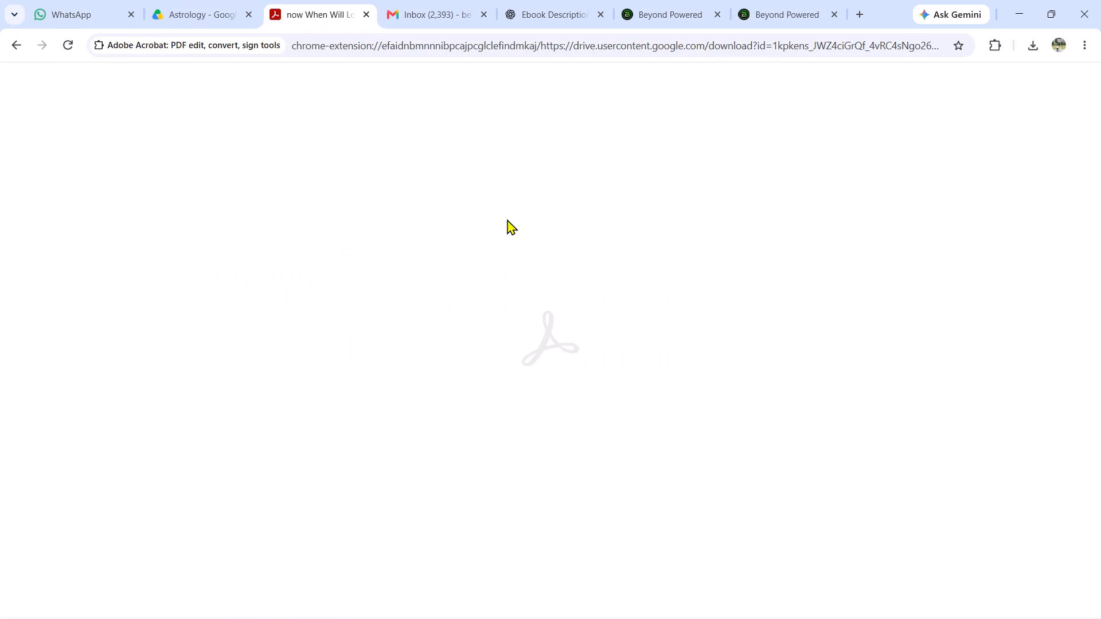
pyautogui.scroll(-2, 523, 485)
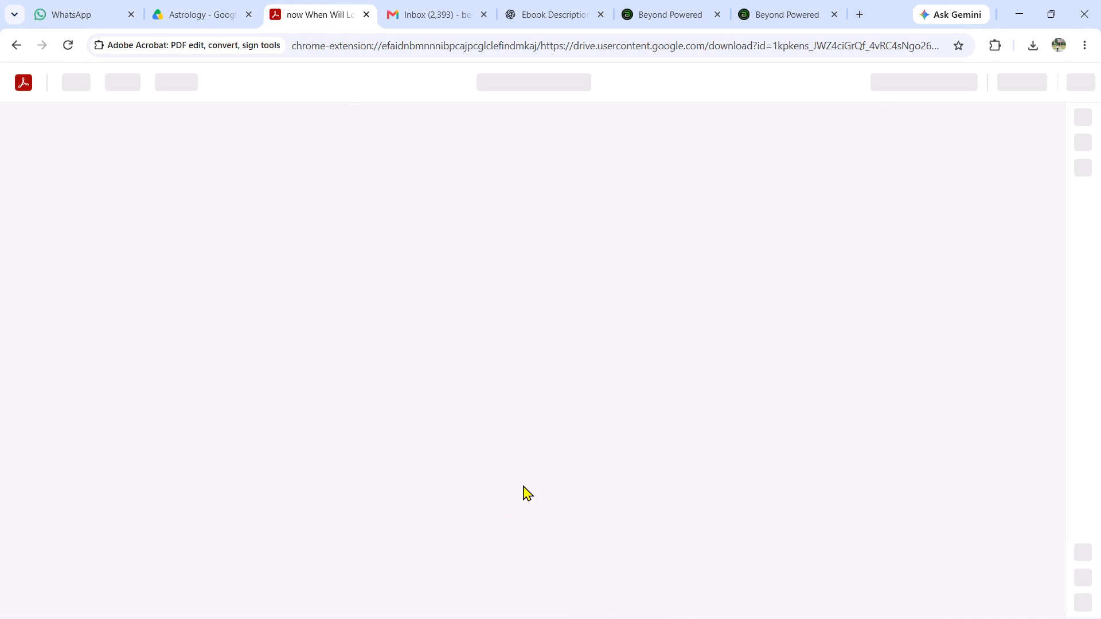
pyautogui.scroll(-9, 556, 437)
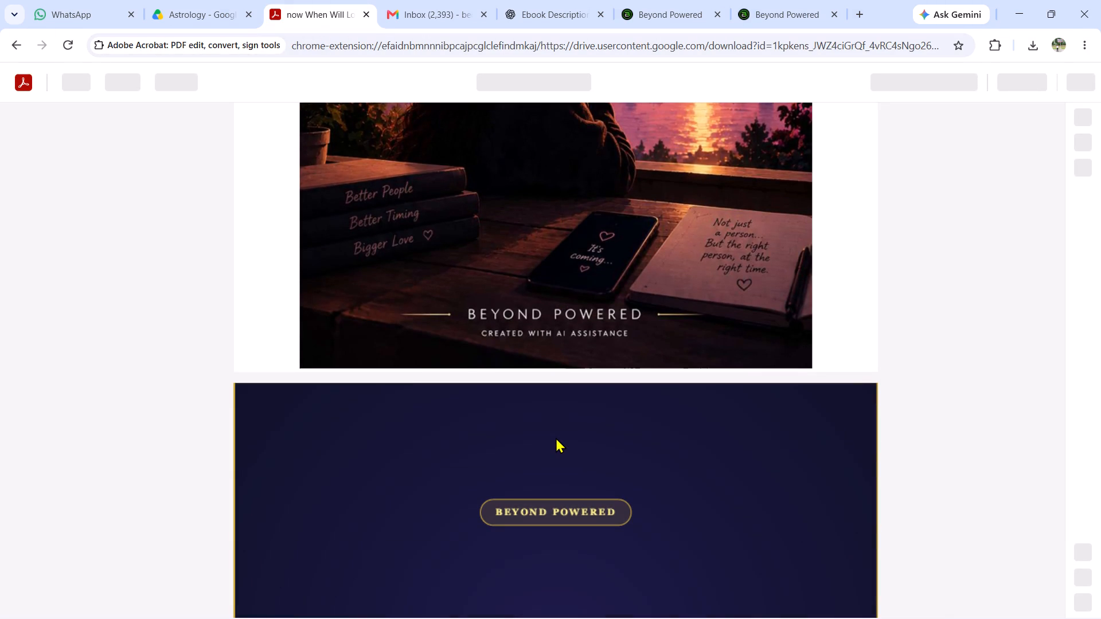
pyautogui.scroll(-1, 556, 437)
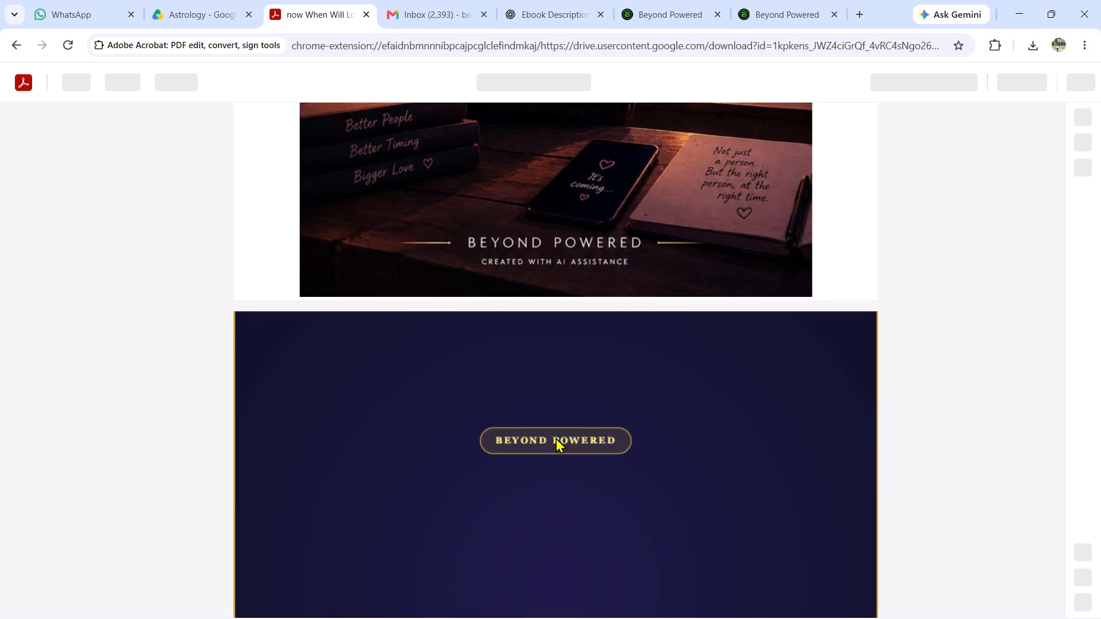
pyautogui.scroll(1, 556, 437)
pyautogui.scroll(-12, 556, 437)
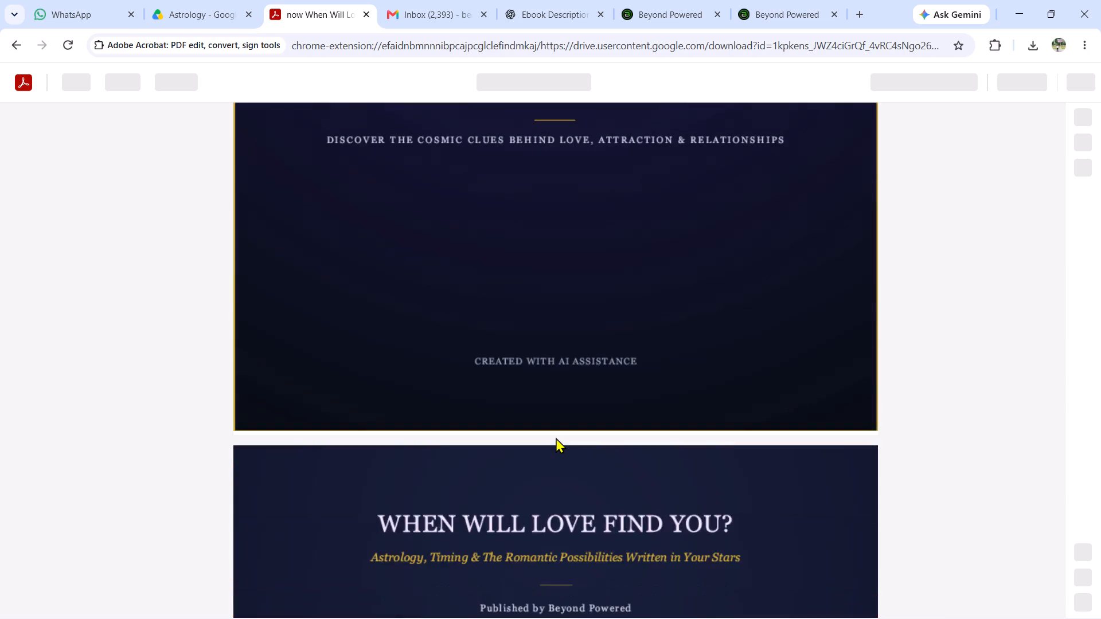
pyautogui.scroll(-15, 556, 437)
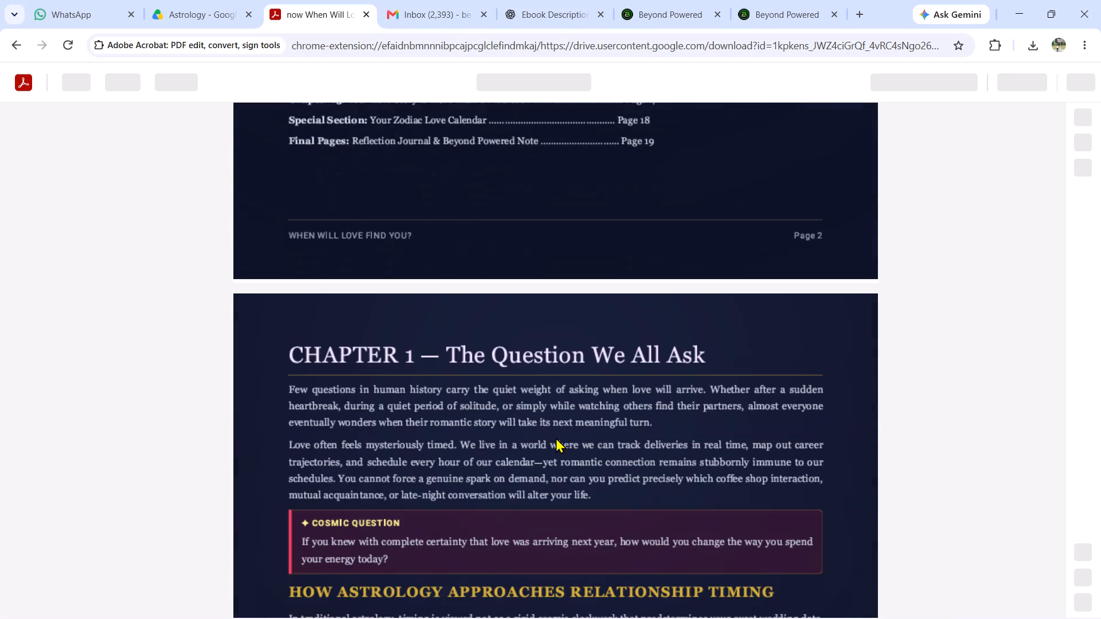
pyautogui.scroll(-2, 556, 437)
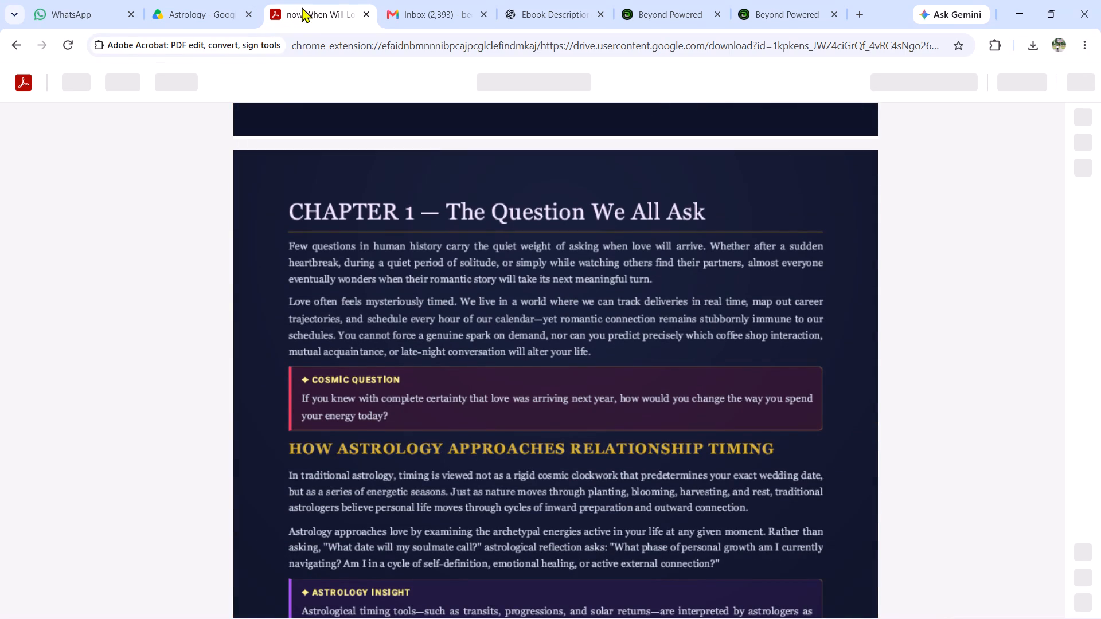
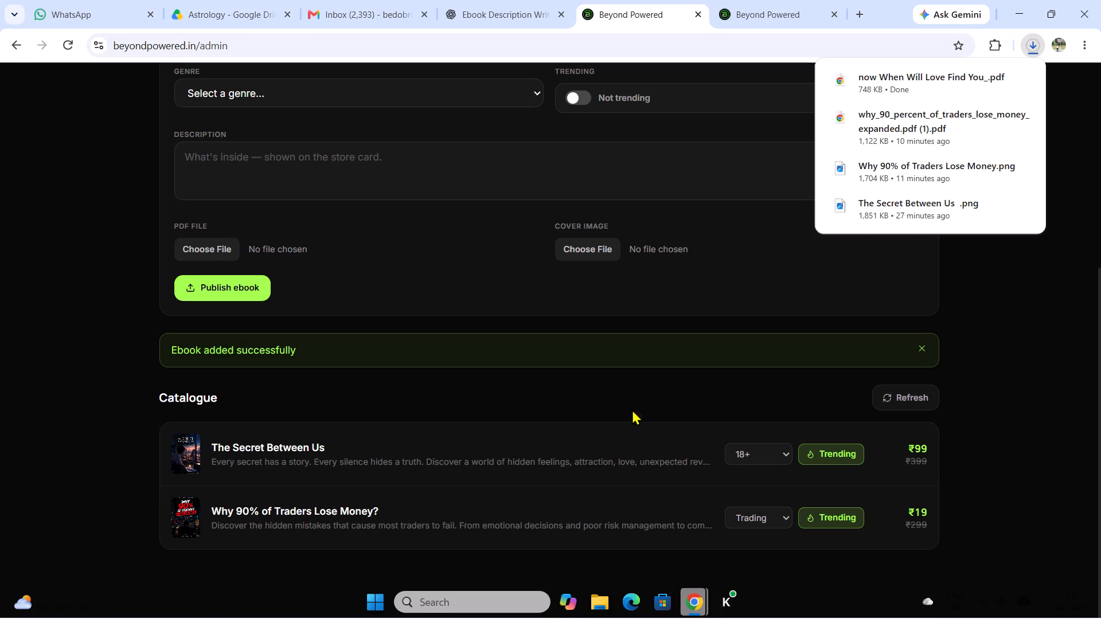
# Start the title of the new ebook with the word "When" in the Add a new ebook form.
pyautogui.scroll(4, 350, 348)
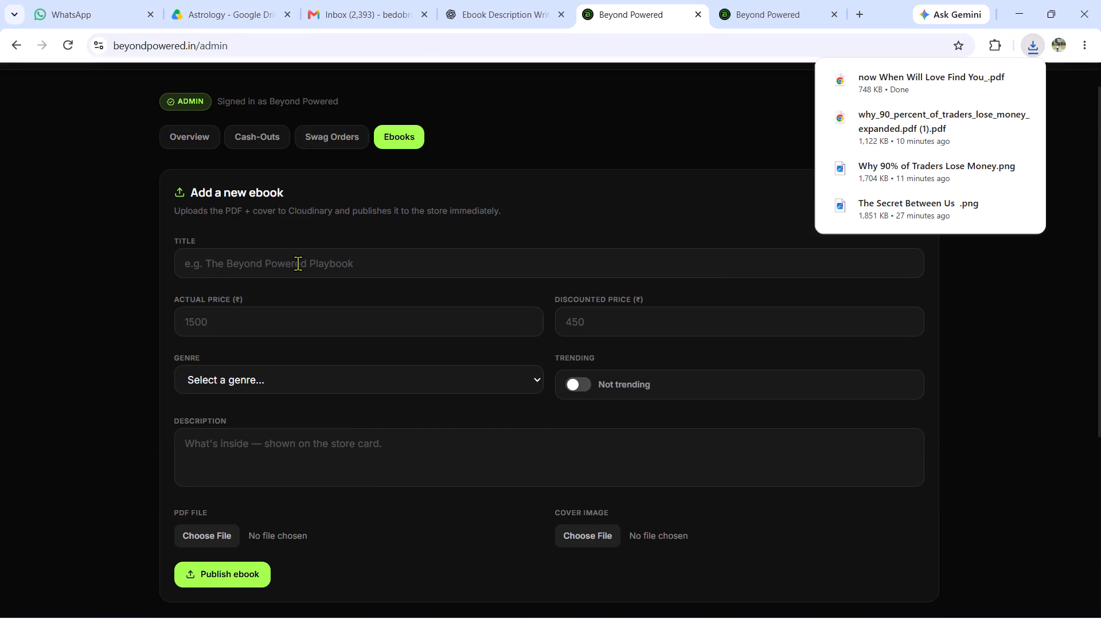
pyautogui.click(298, 264)
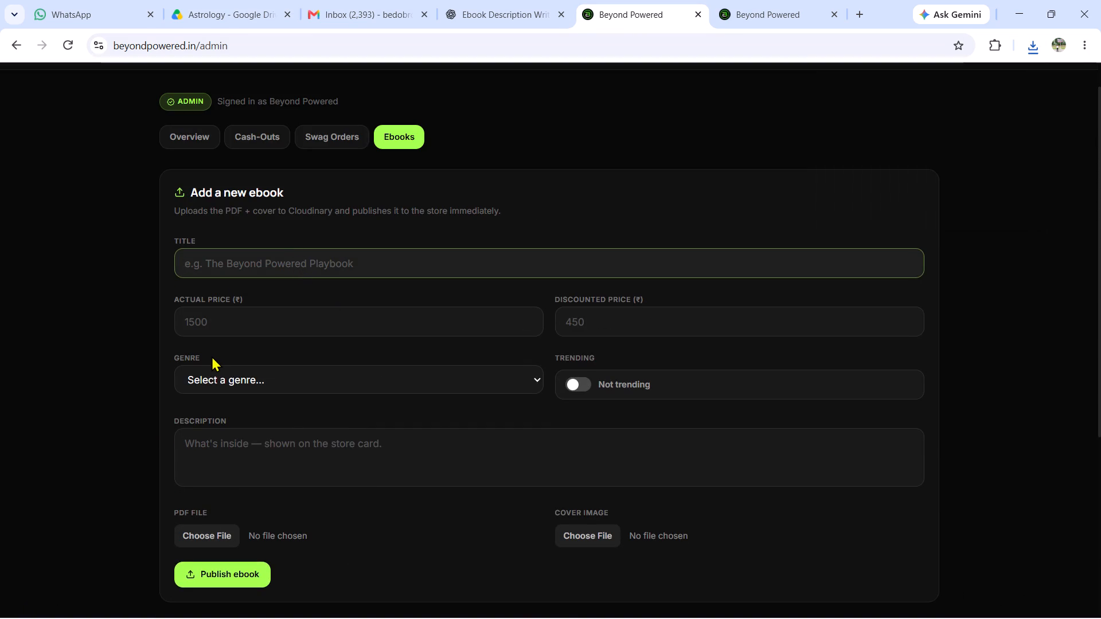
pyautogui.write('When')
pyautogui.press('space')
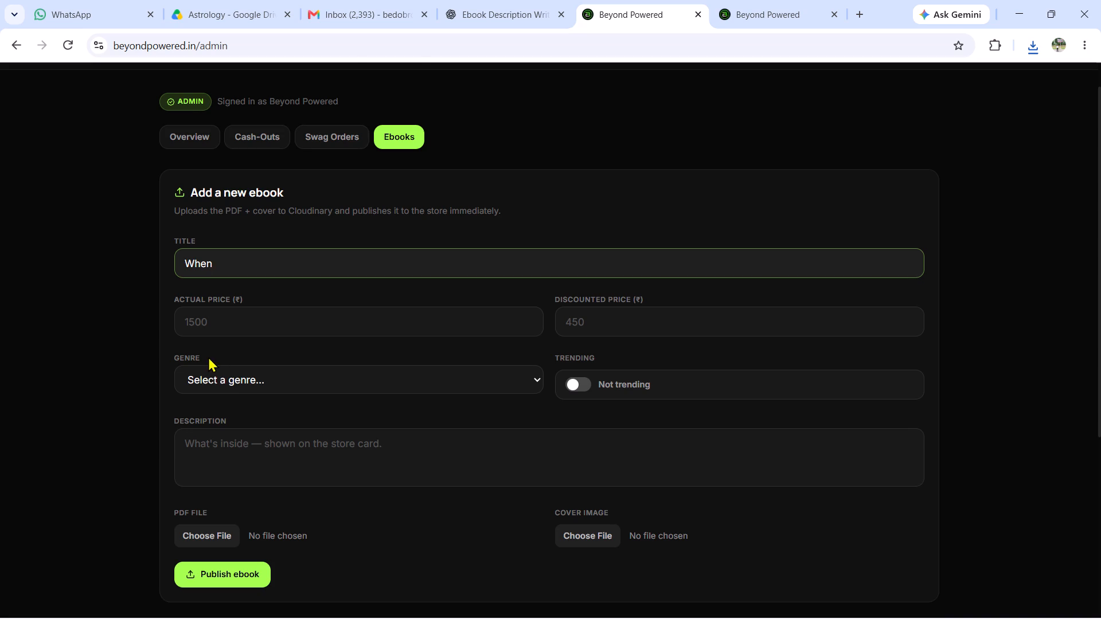
# Try to open the Why 90% of Traders Lose Money? entry in the ebook catalogue to check its description.
pyautogui.scroll(-5, 361, 401)
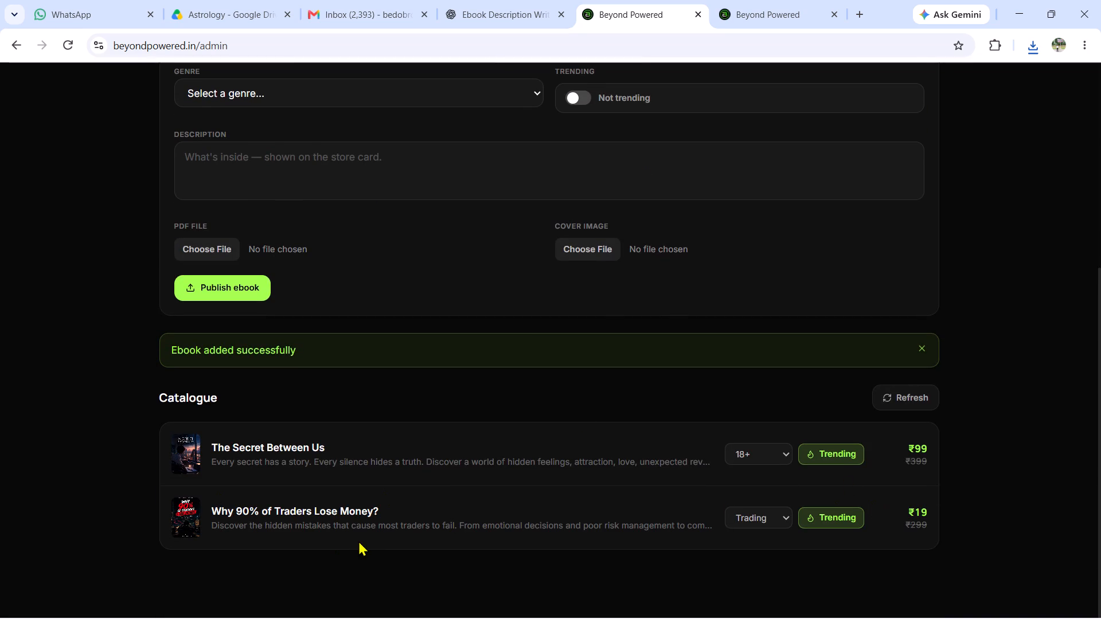
pyautogui.click(358, 540)
pyautogui.click(374, 526)
pyautogui.click(635, 529)
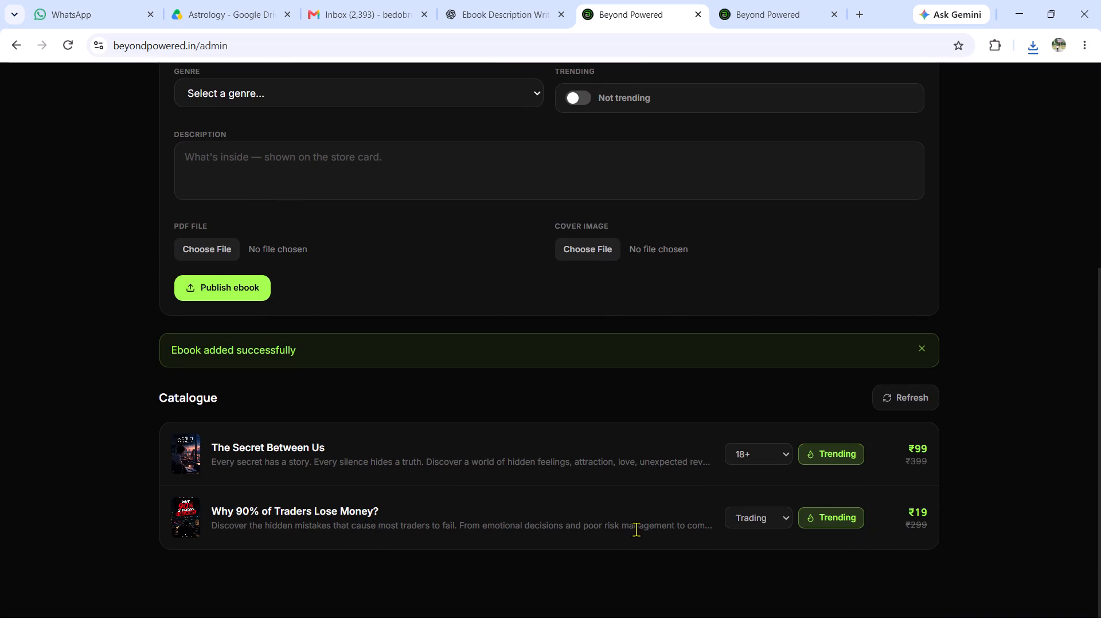
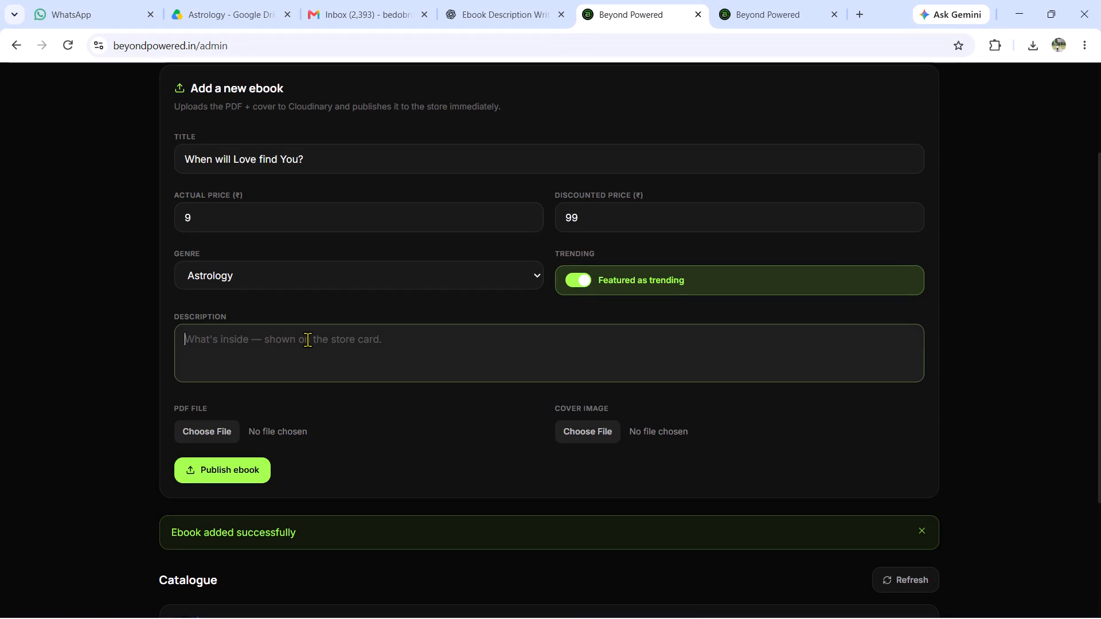
# Fill in the ebook's description with the copied text beginning "Is love written in your stars?" and review it.
pyautogui.hotkey('ctrl', 'v')
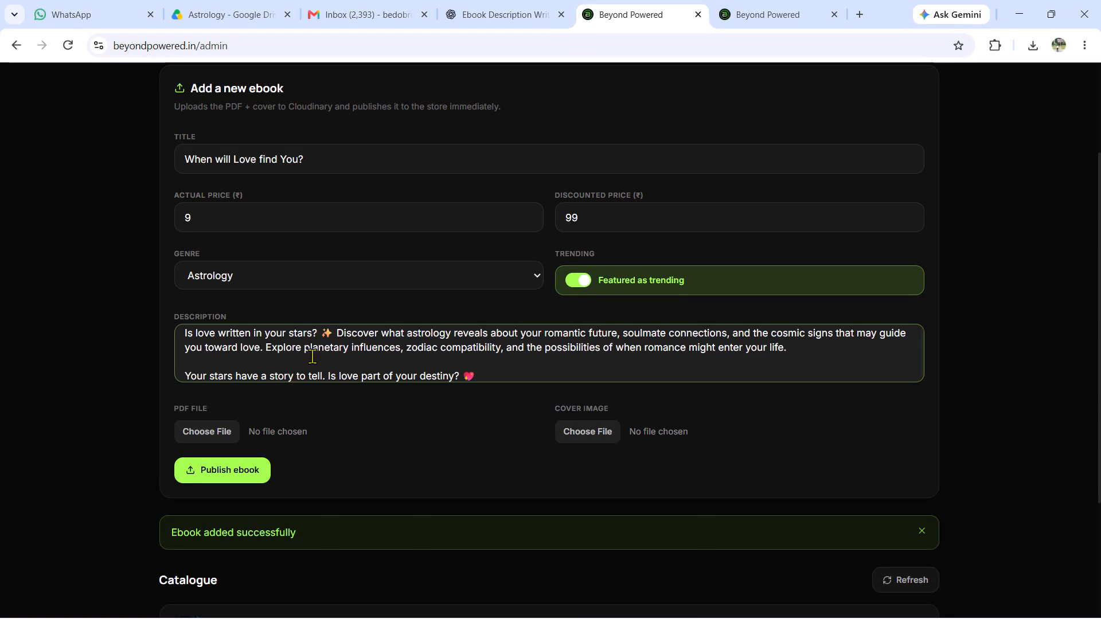
pyautogui.scroll(3, 312, 356)
pyautogui.scroll(-1, 356, 343)
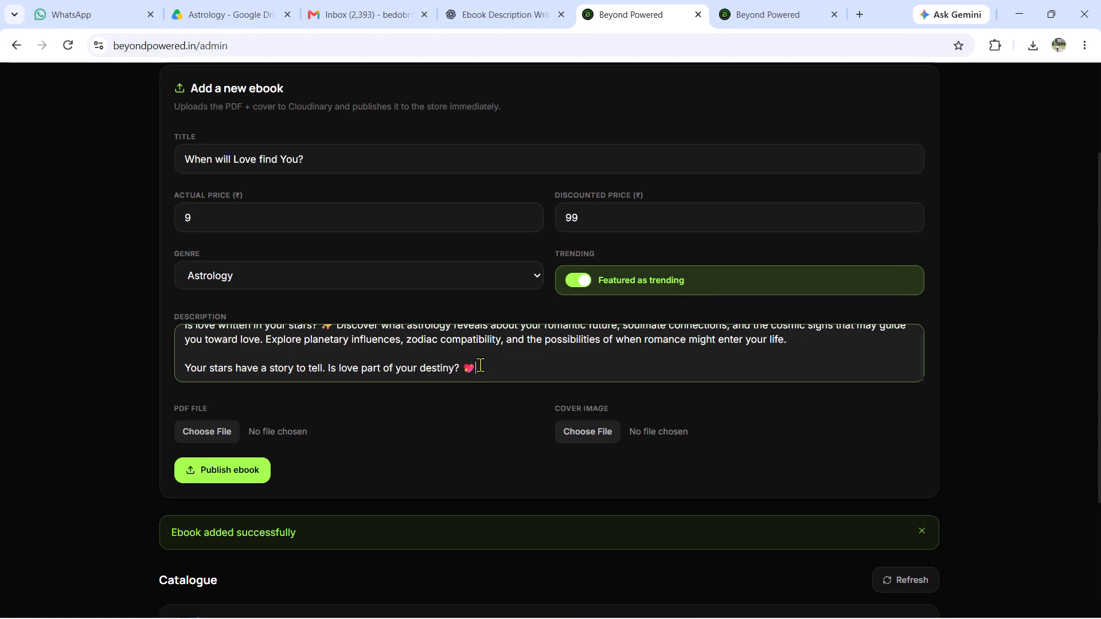
pyautogui.doubleClick(386, 348)
pyautogui.doubleClick(385, 348)
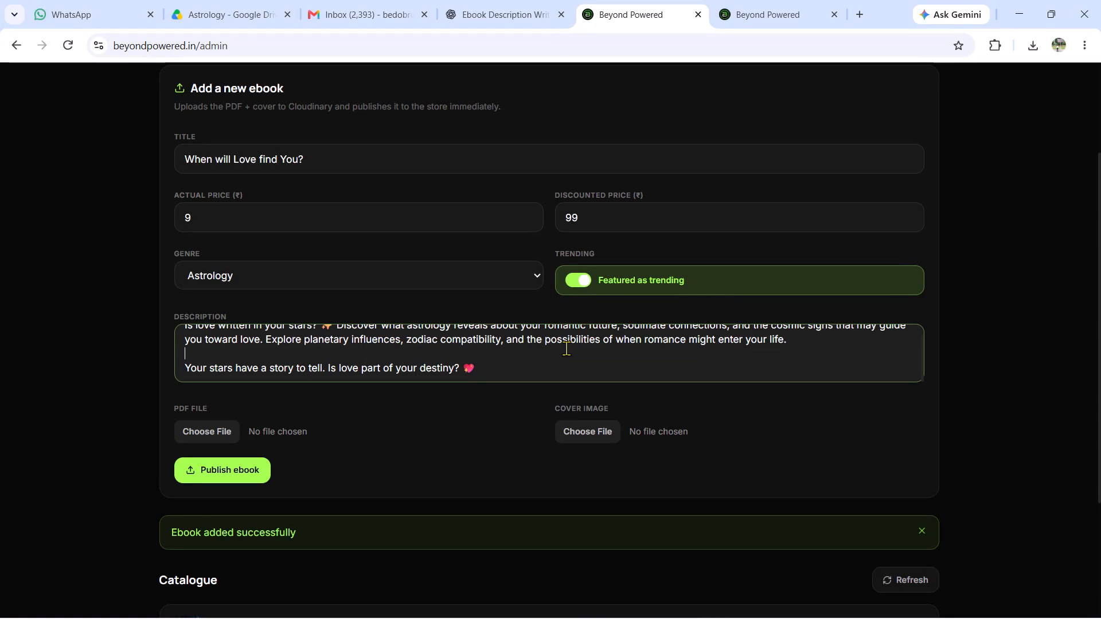
pyautogui.doubleClick(566, 348)
pyautogui.click(557, 360)
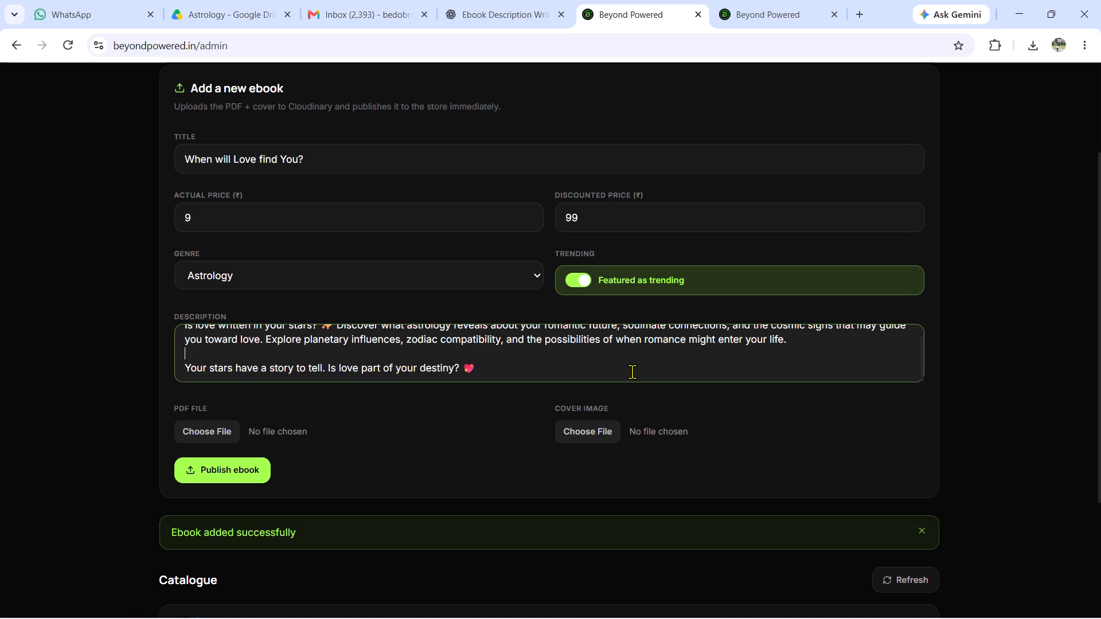
pyautogui.scroll(2, 641, 371)
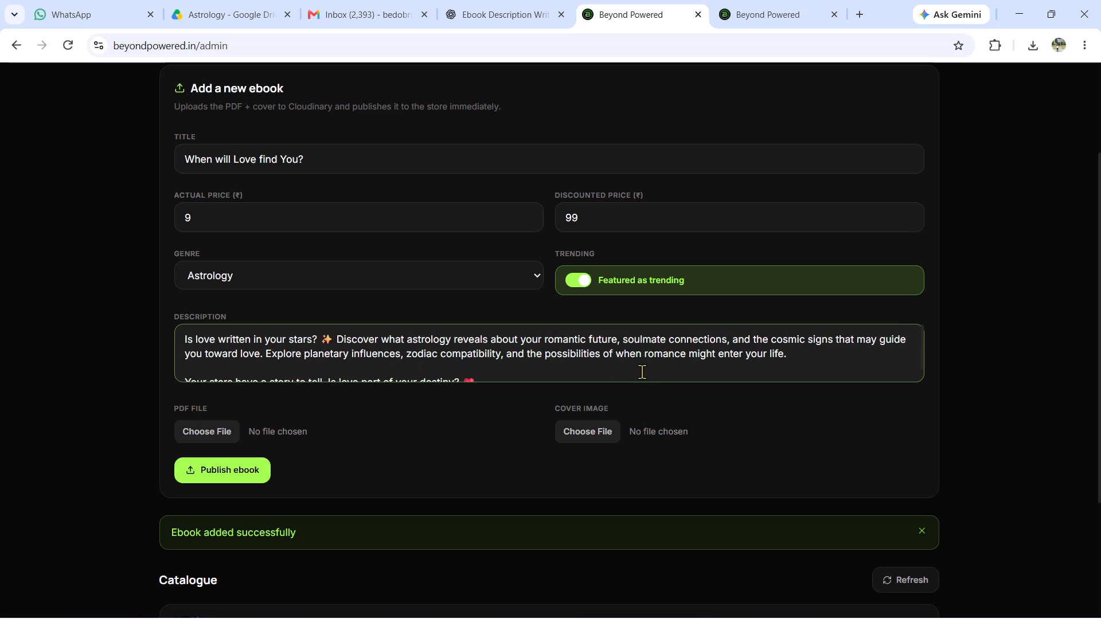
# Open the file selection for the new ebook's PDF.
pyautogui.click(208, 440)
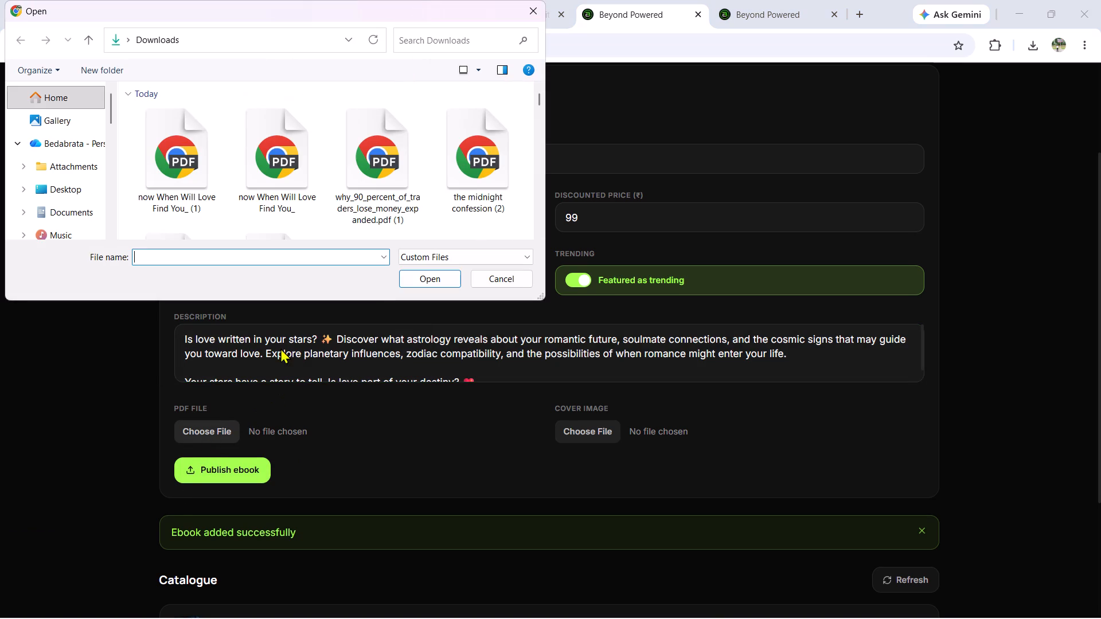
# Attach the PDF "now When Will Love Find You_ (1)" from Downloads as the new ebook's PDF file.
pyautogui.click(196, 170)
pyautogui.click(435, 281)
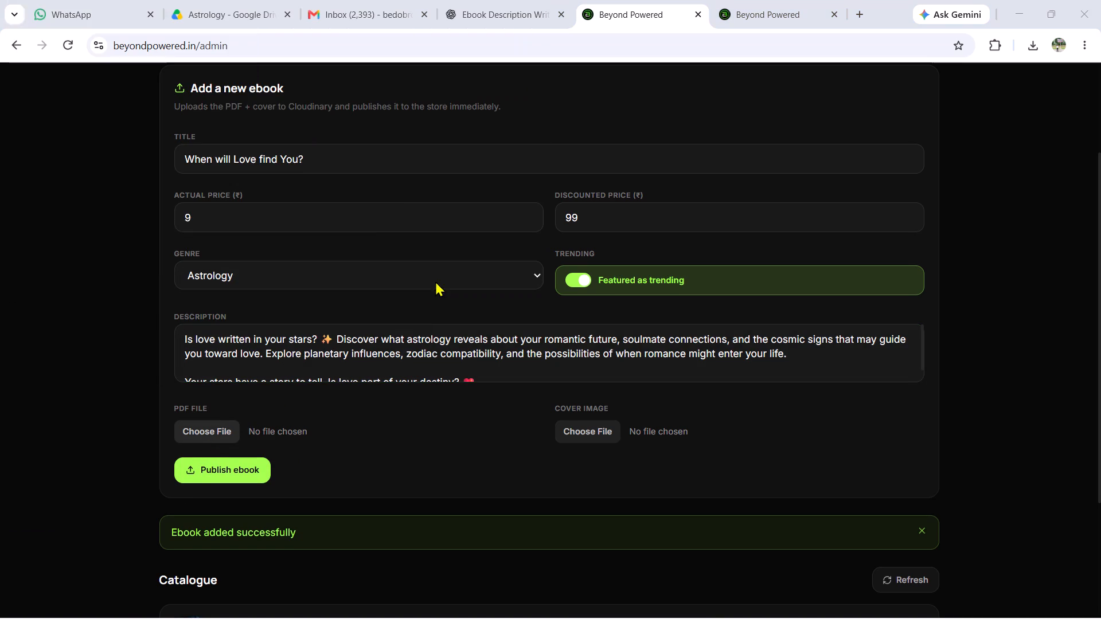
# Check the Downloads folder for a cover image for the new astrology ebook.
pyautogui.click(591, 435)
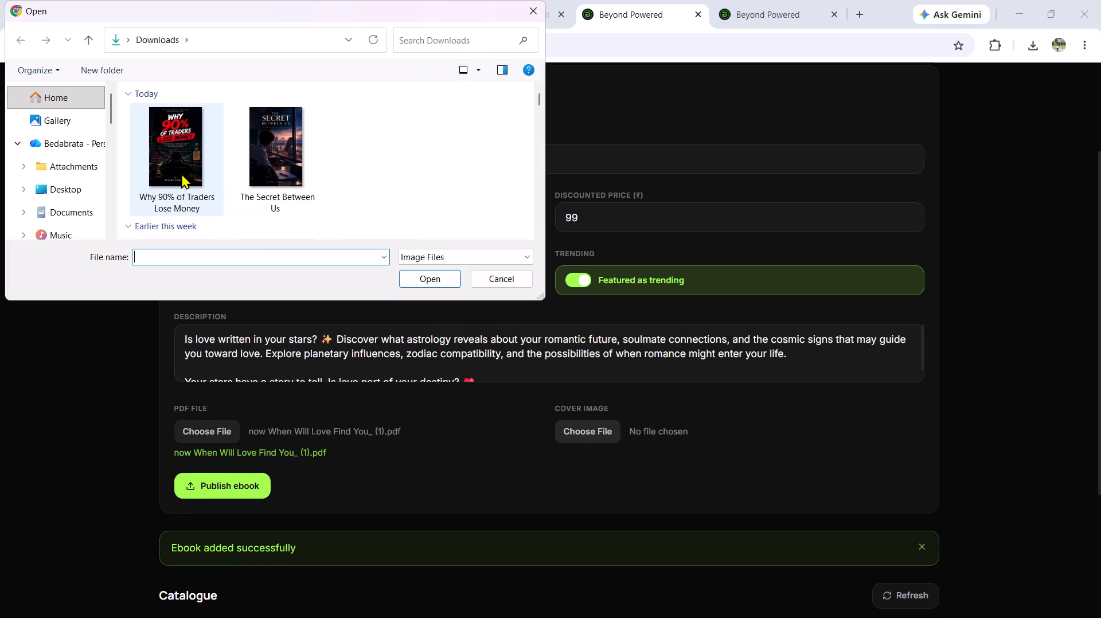
pyautogui.click(734, 73)
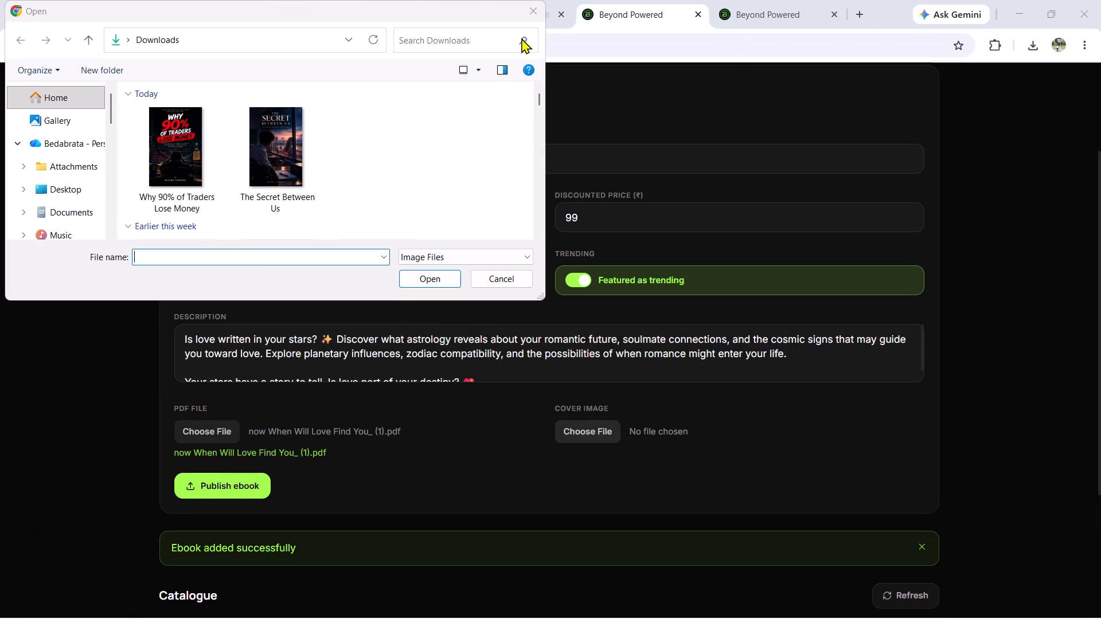
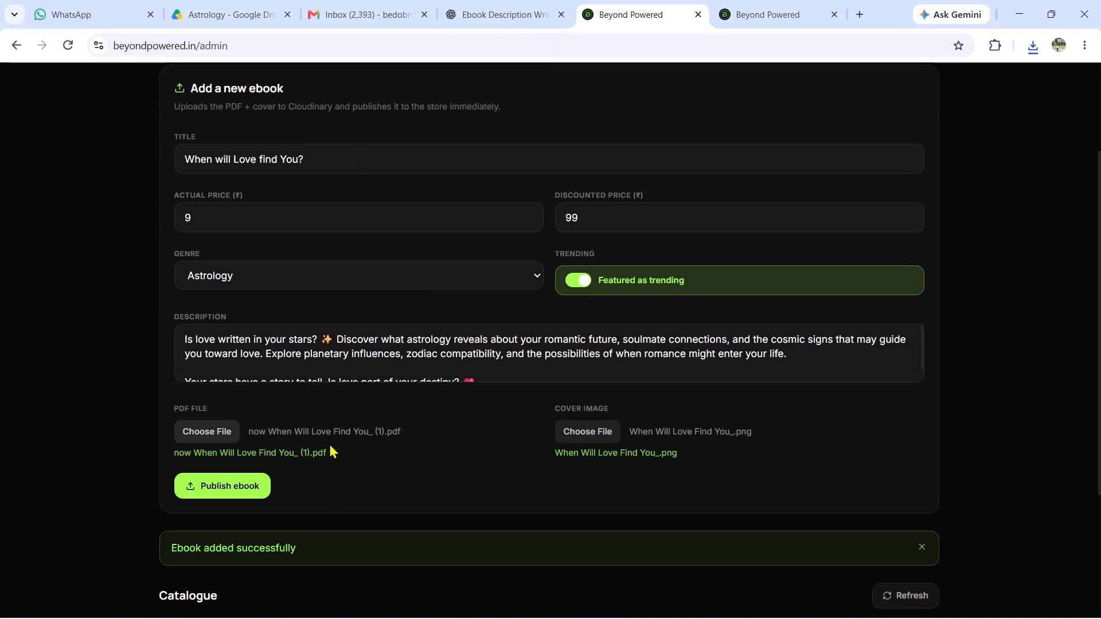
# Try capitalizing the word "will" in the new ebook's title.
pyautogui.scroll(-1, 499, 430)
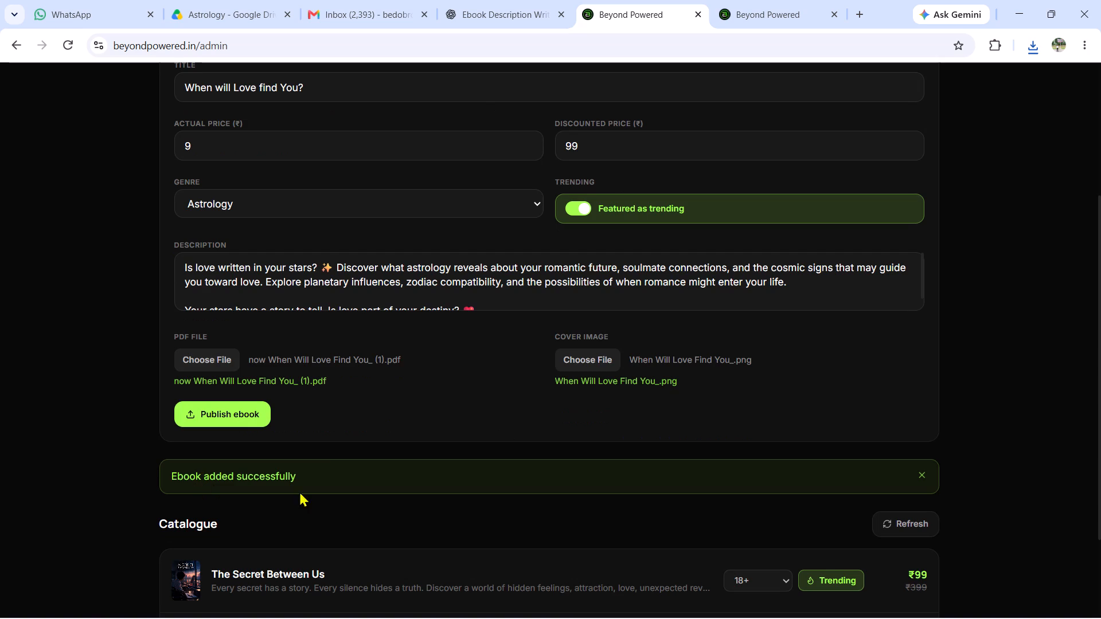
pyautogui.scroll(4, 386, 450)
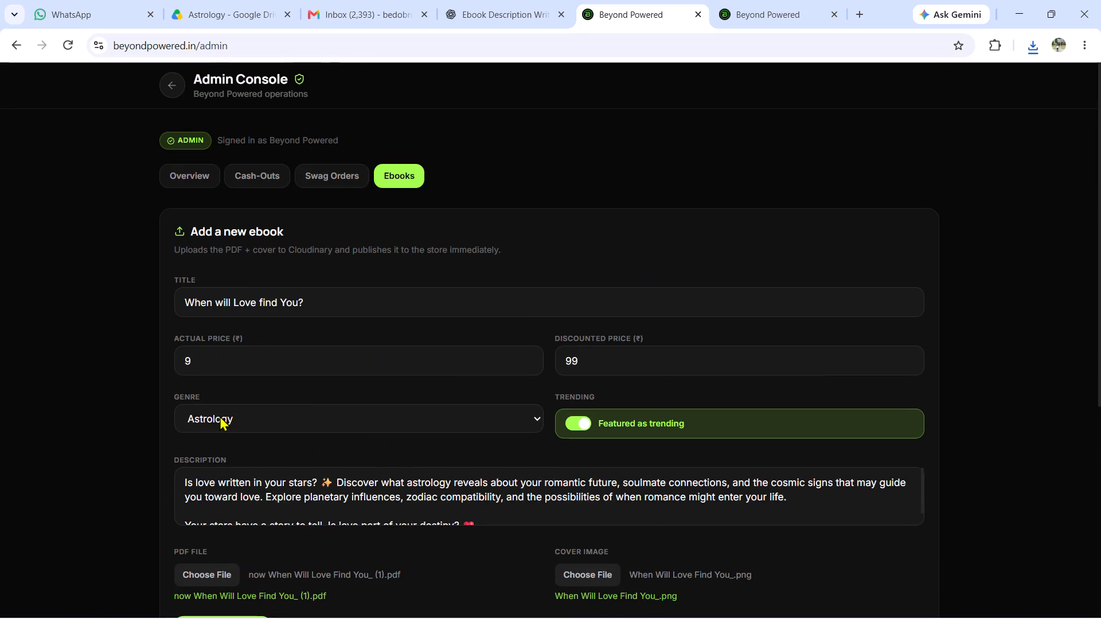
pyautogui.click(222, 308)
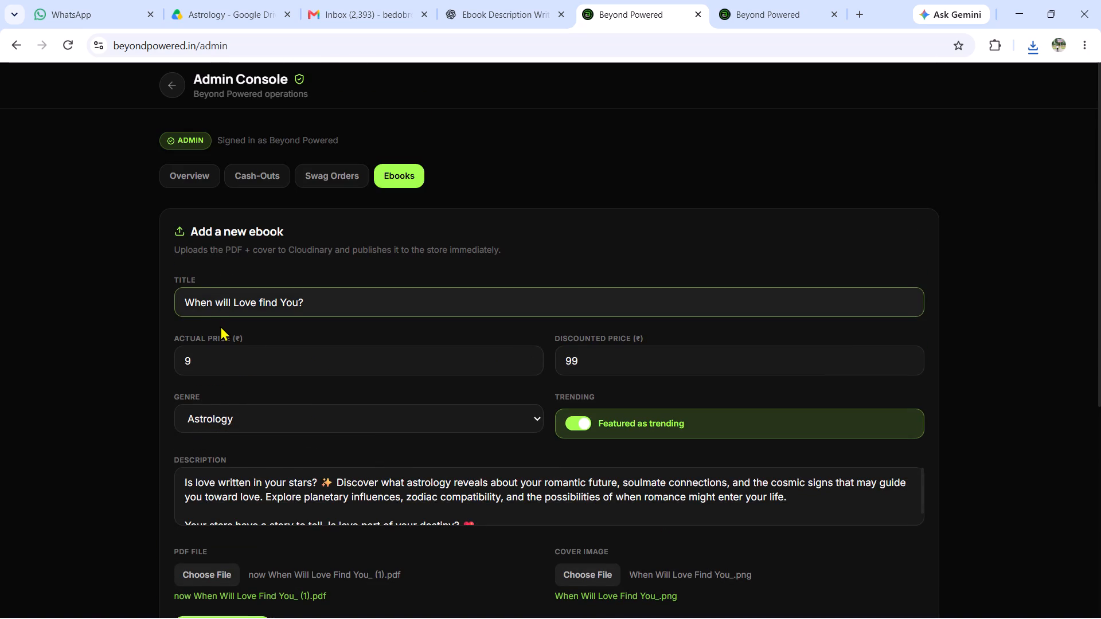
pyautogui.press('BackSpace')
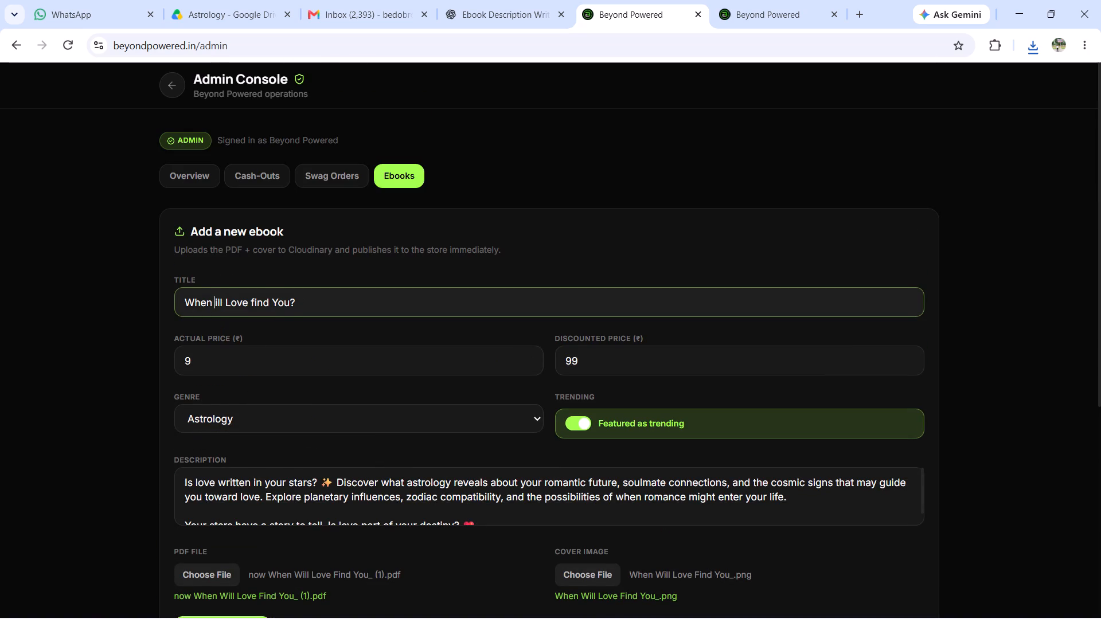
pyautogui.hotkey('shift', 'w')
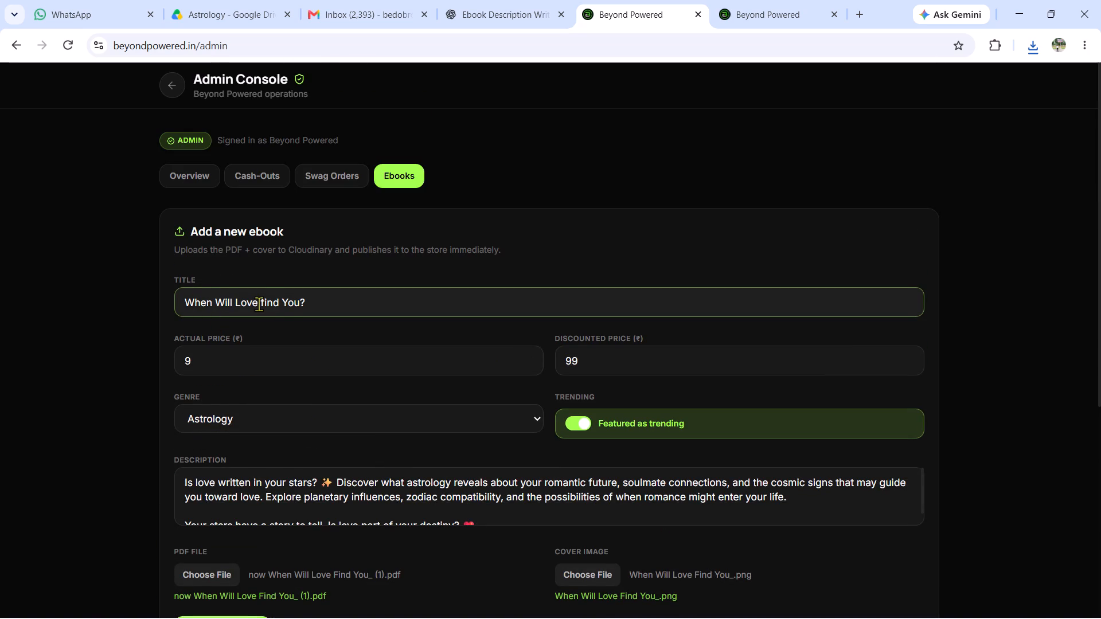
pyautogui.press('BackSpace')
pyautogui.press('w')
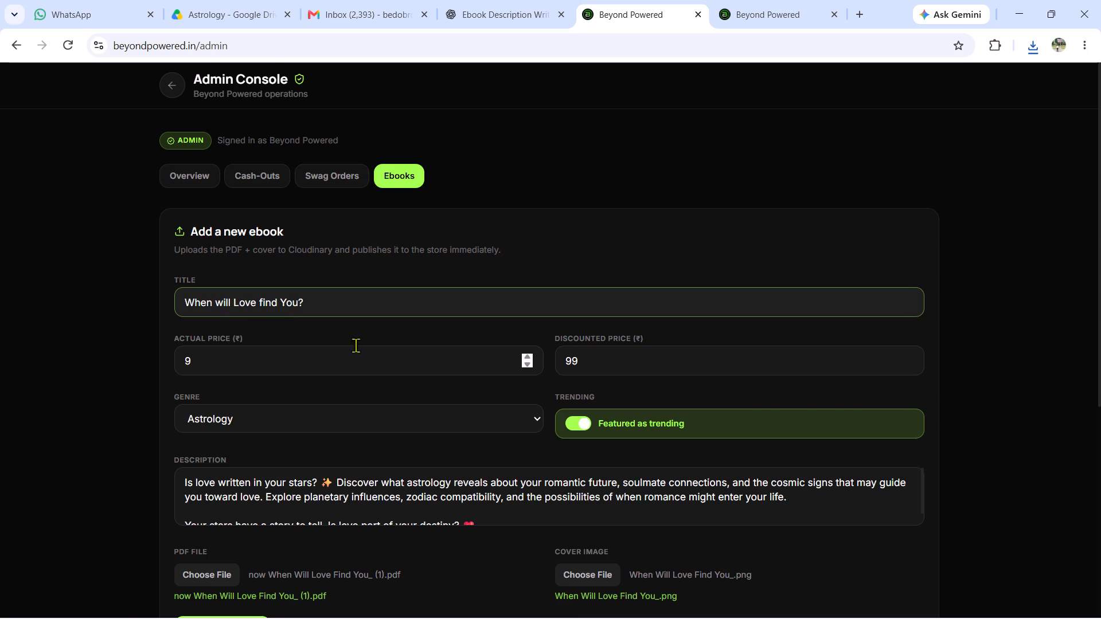
# Publish the completed astrology ebook "When will Love find You?" to the store.
pyautogui.scroll(-4, 563, 376)
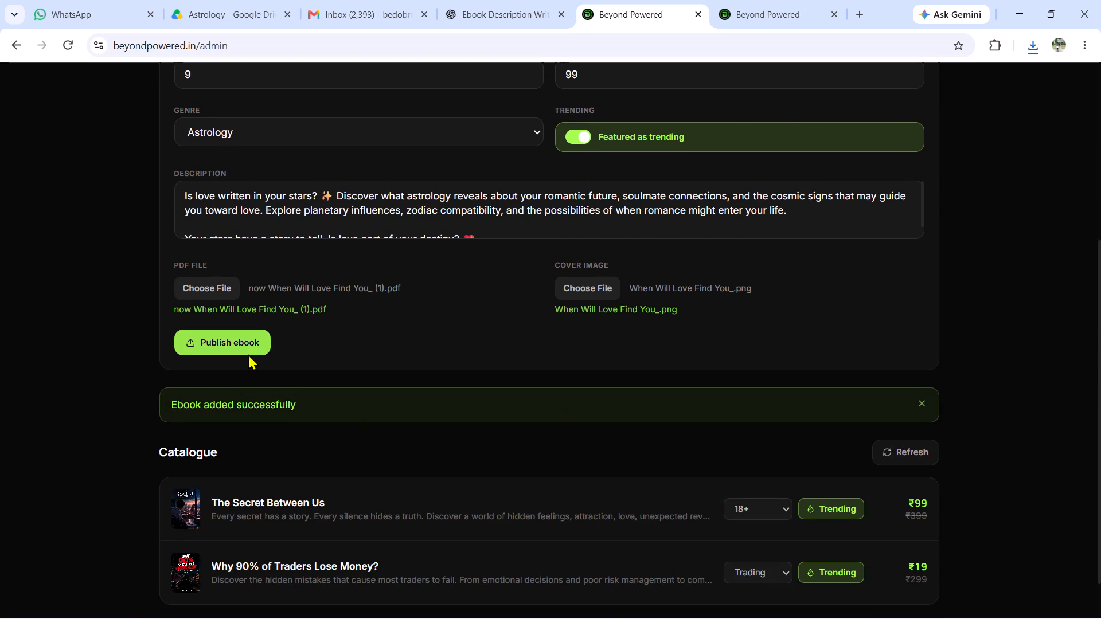
pyautogui.click(248, 339)
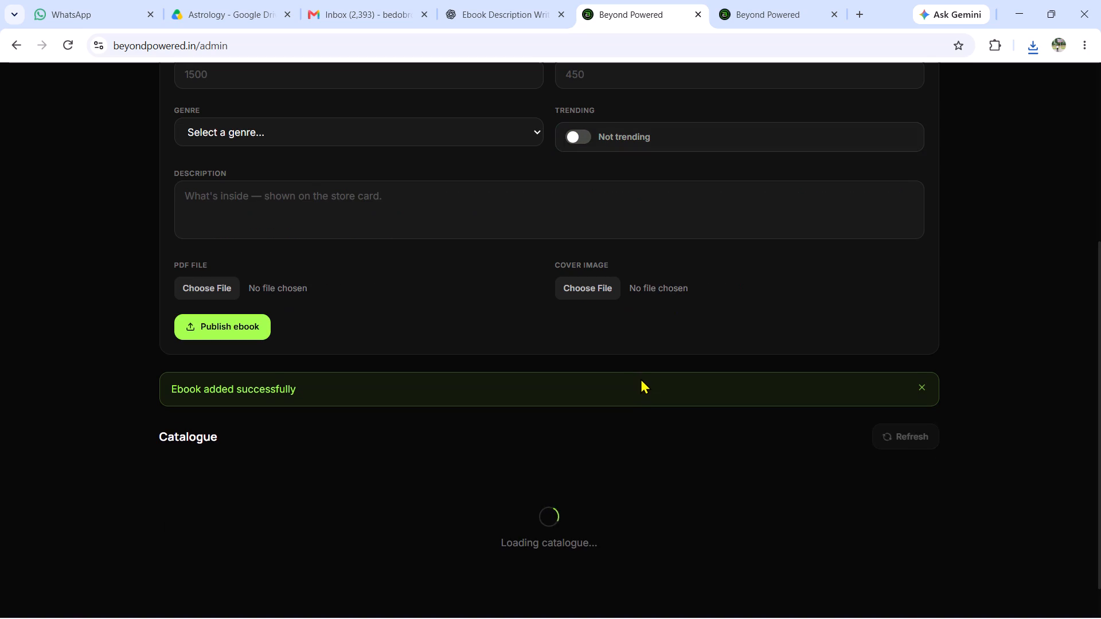
# Switch to the Beyond Powered storefront home page to check the published ebook listing.
pyautogui.click(749, 0)
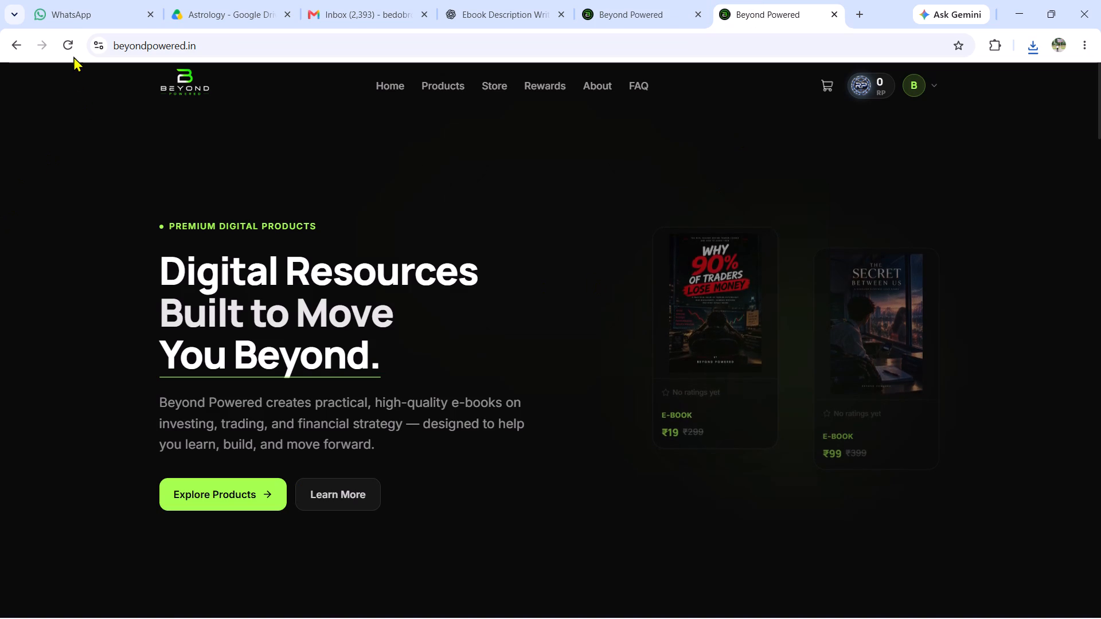
# Refresh the storefront home page and examine the new astrology ebook's card among the trending titles.
pyautogui.doubleClick(76, 52)
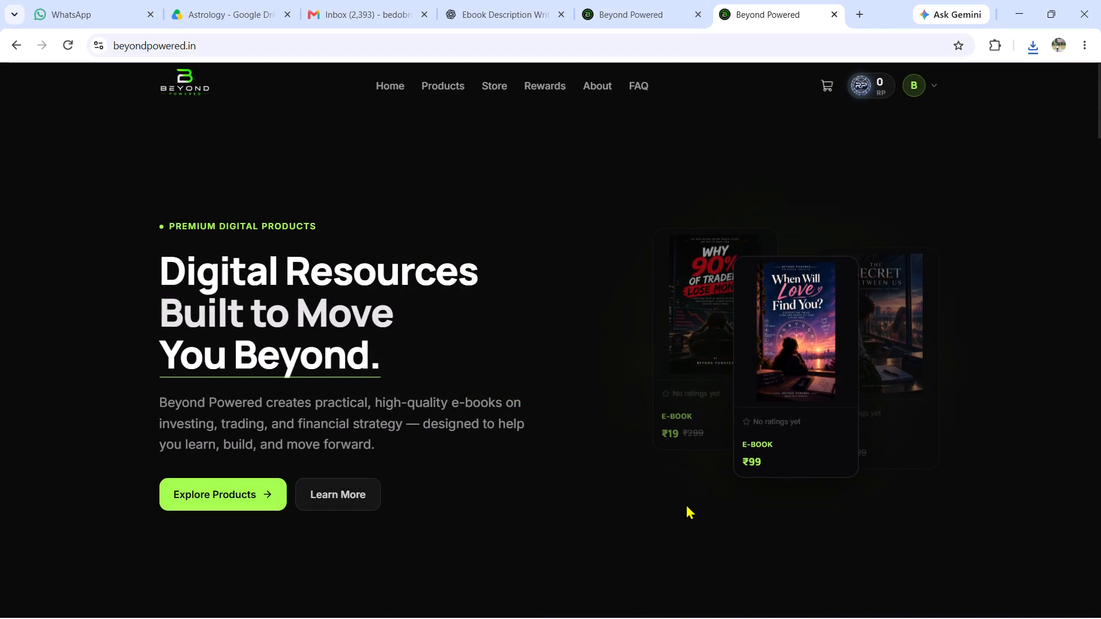
pyautogui.scroll(-1, 686, 504)
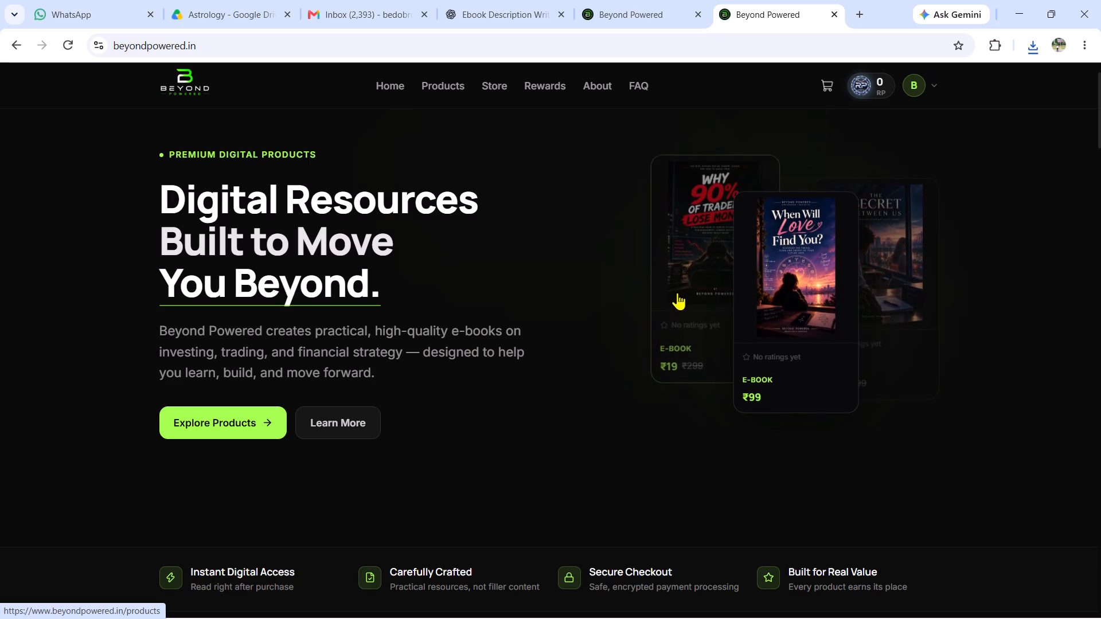
pyautogui.scroll(-2, 651, 508)
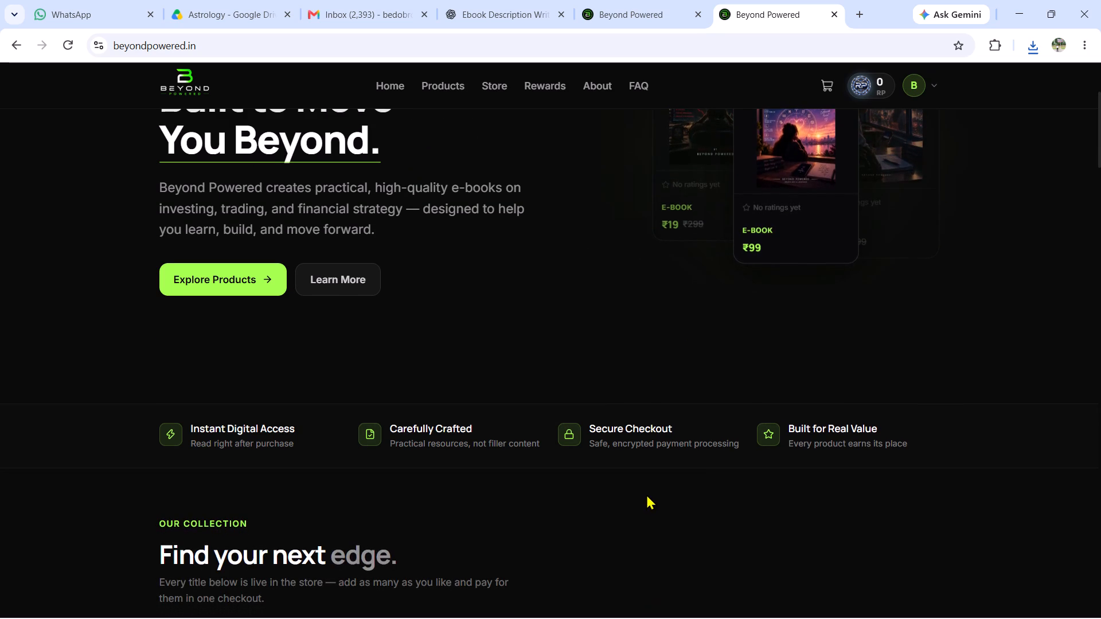
pyautogui.scroll(2, 679, 476)
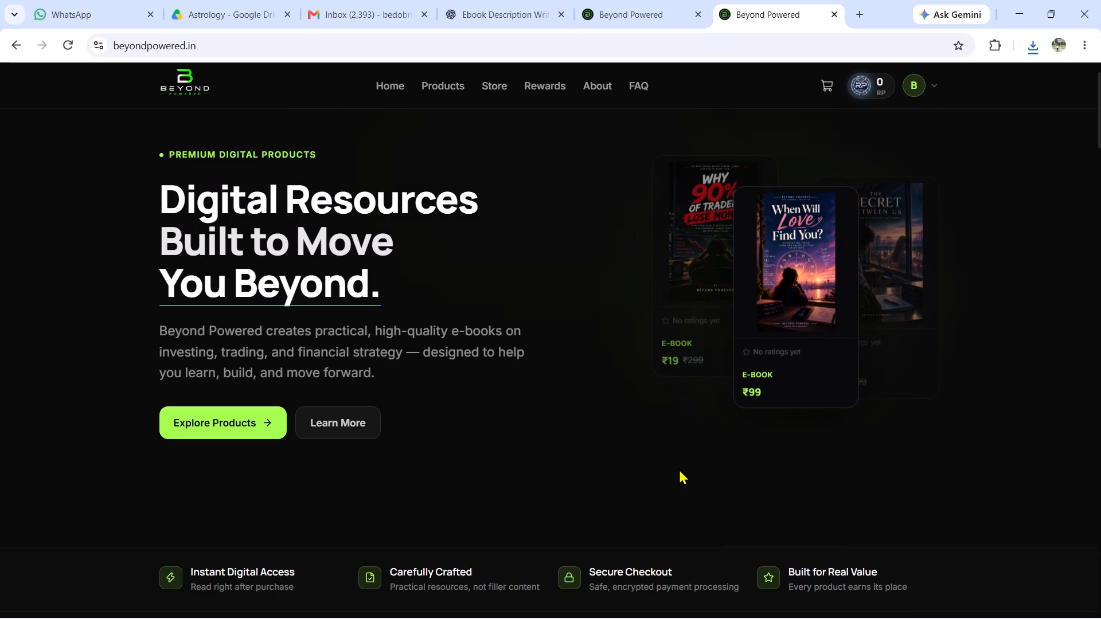
pyautogui.scroll(-3, 679, 465)
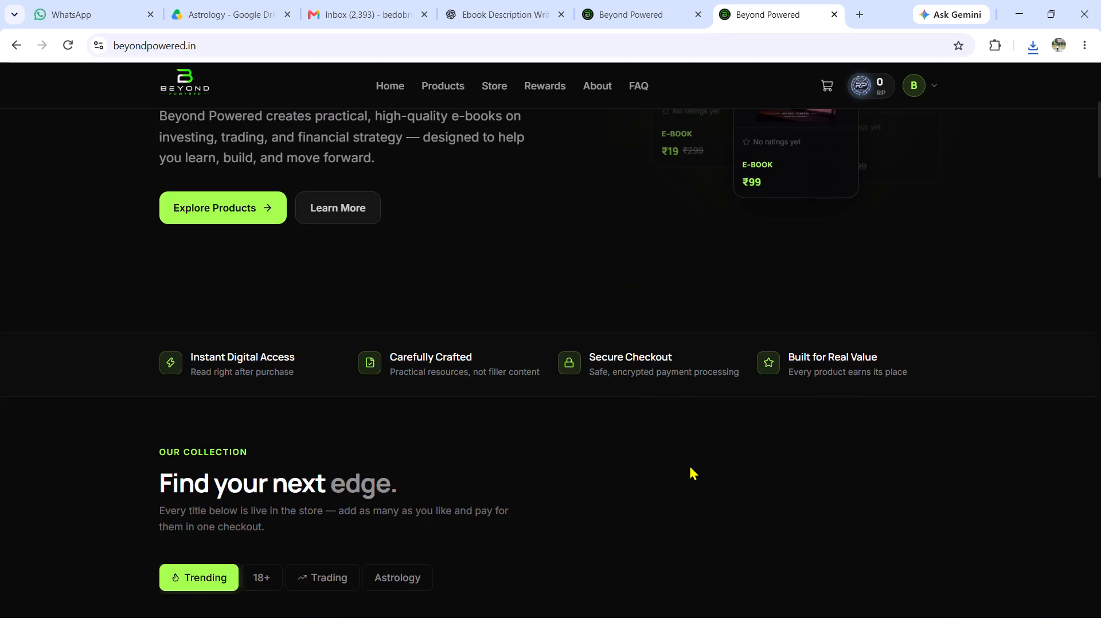
pyautogui.scroll(-7, 688, 446)
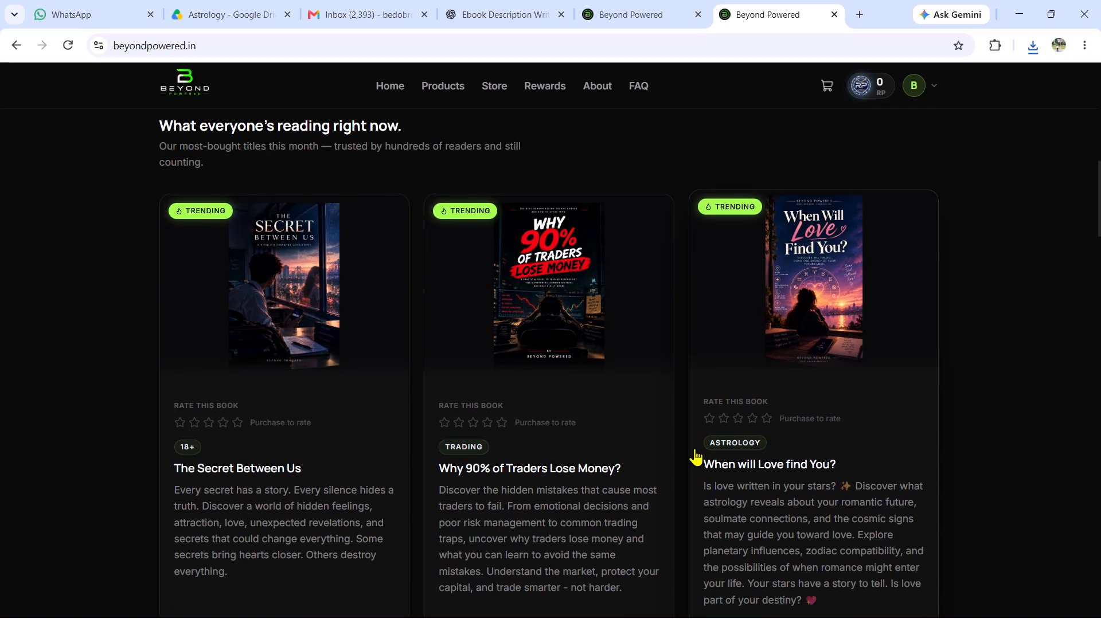
pyautogui.scroll(-1, 694, 448)
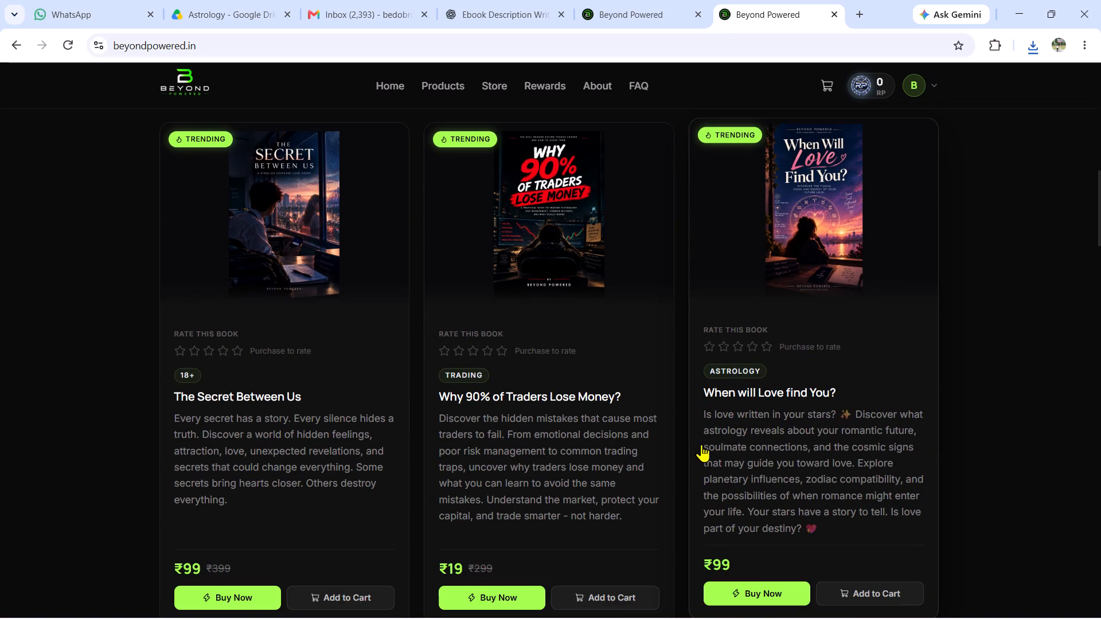
pyautogui.scroll(-1, 780, 490)
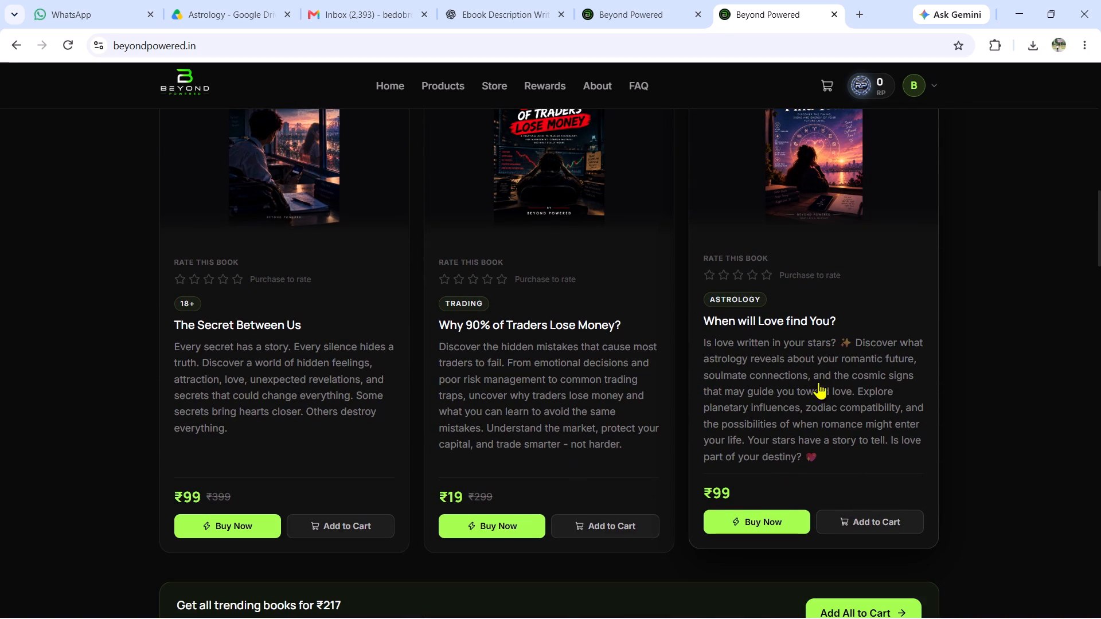
# Open the product details of "When will Love find You?" from its trending card.
pyautogui.rightClick(824, 339)
pyautogui.click(881, 347)
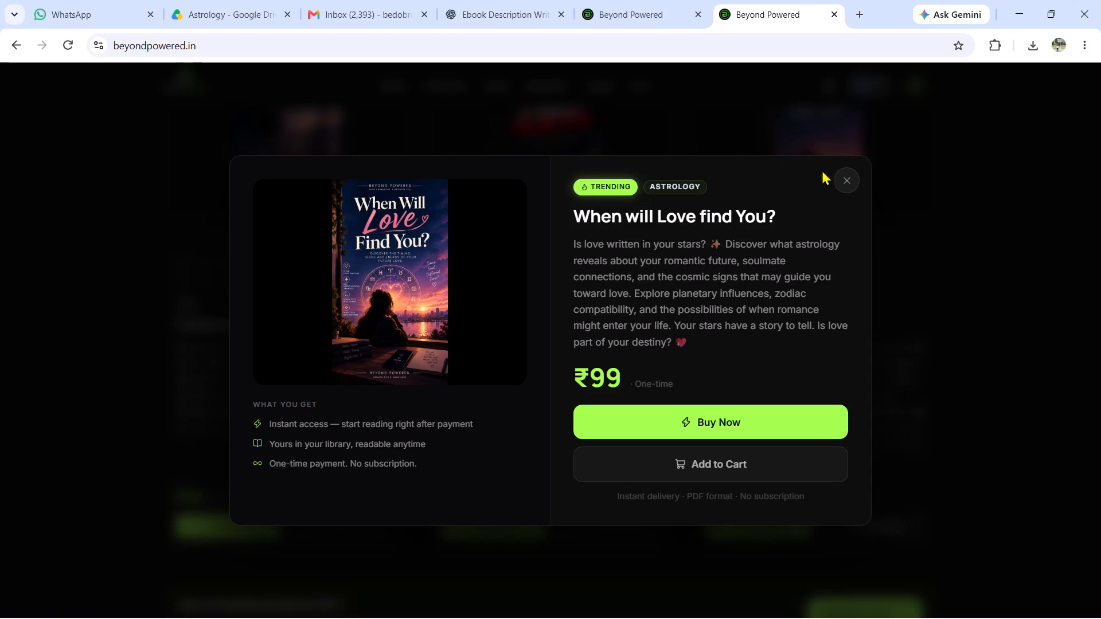
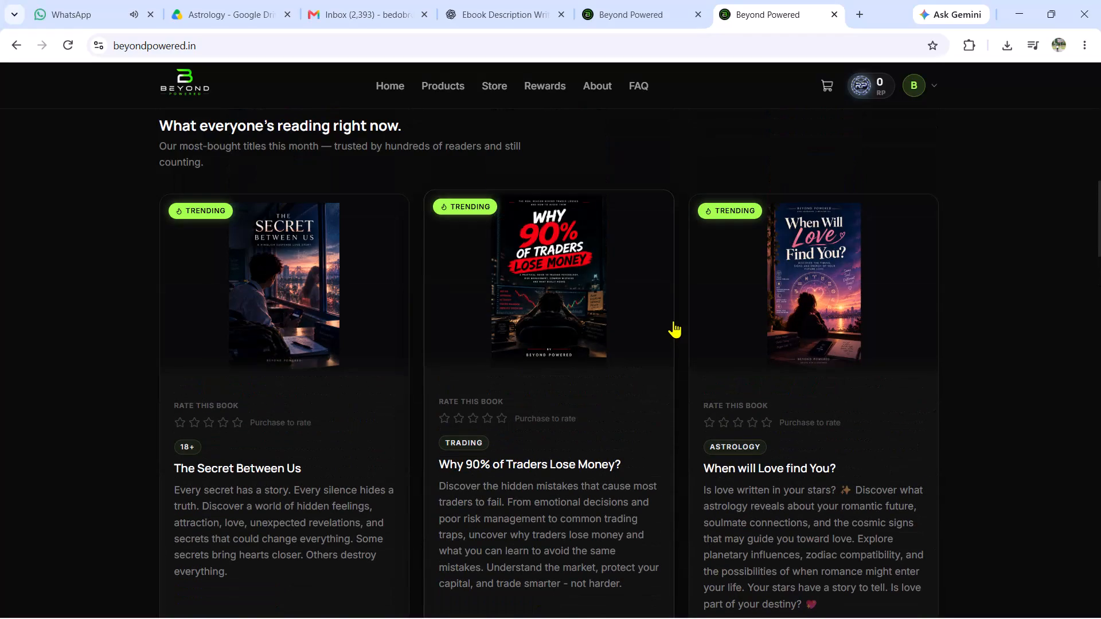
# Review the trending ebook cards on the storefront home page, comparing the When will Love find You? listing with the other titles.
pyautogui.scroll(-2, 673, 320)
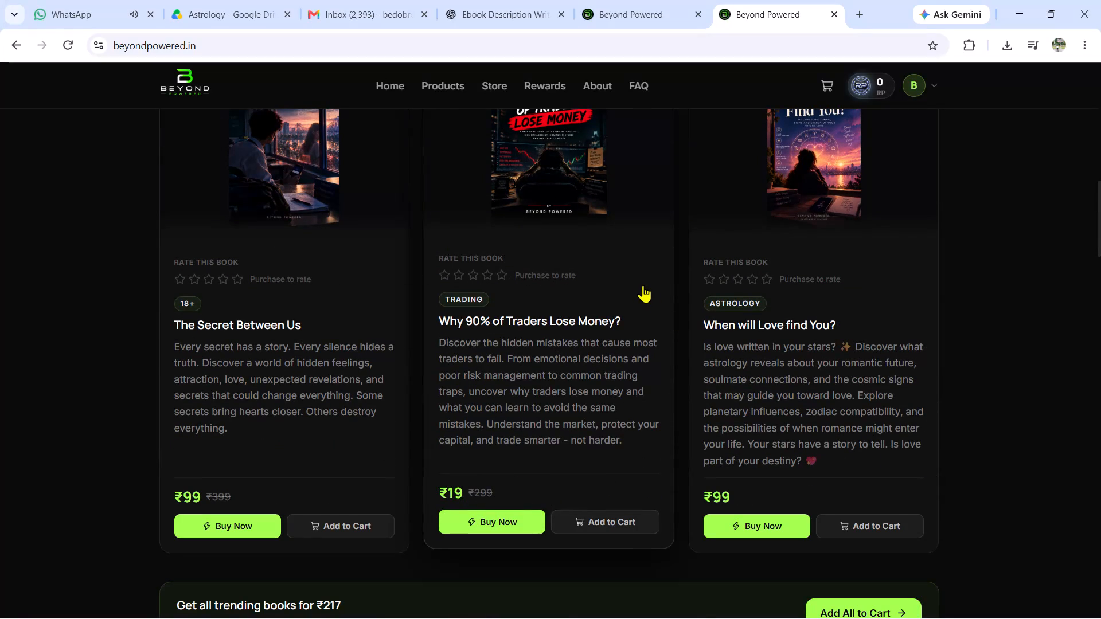
pyautogui.scroll(2, 825, 495)
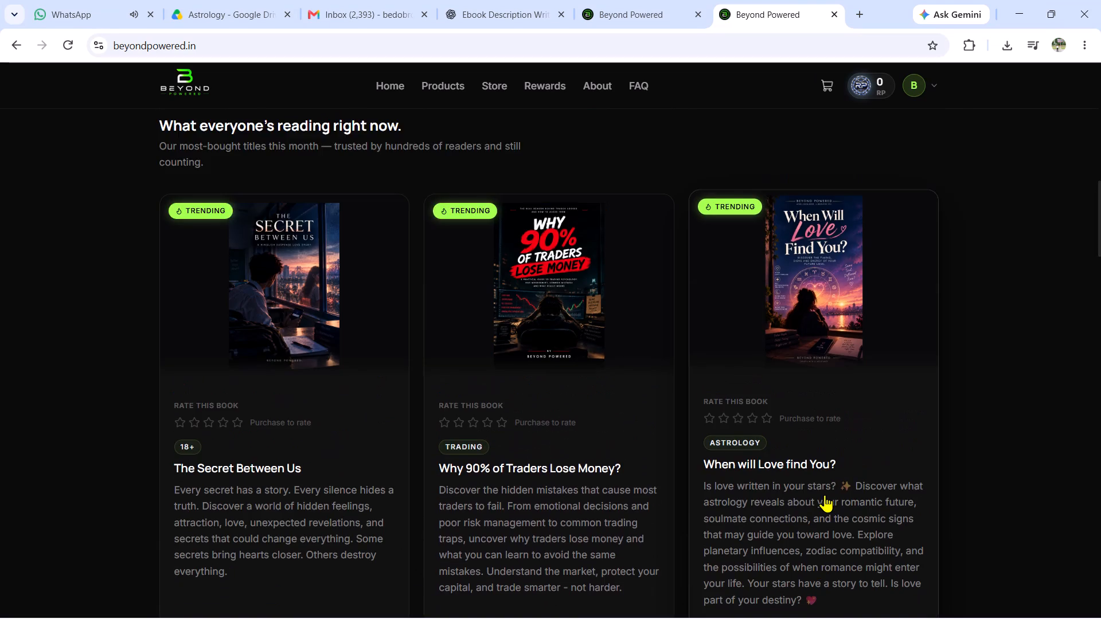
pyautogui.scroll(-2, 825, 495)
pyautogui.scroll(2, 811, 453)
pyautogui.scroll(-1, 811, 453)
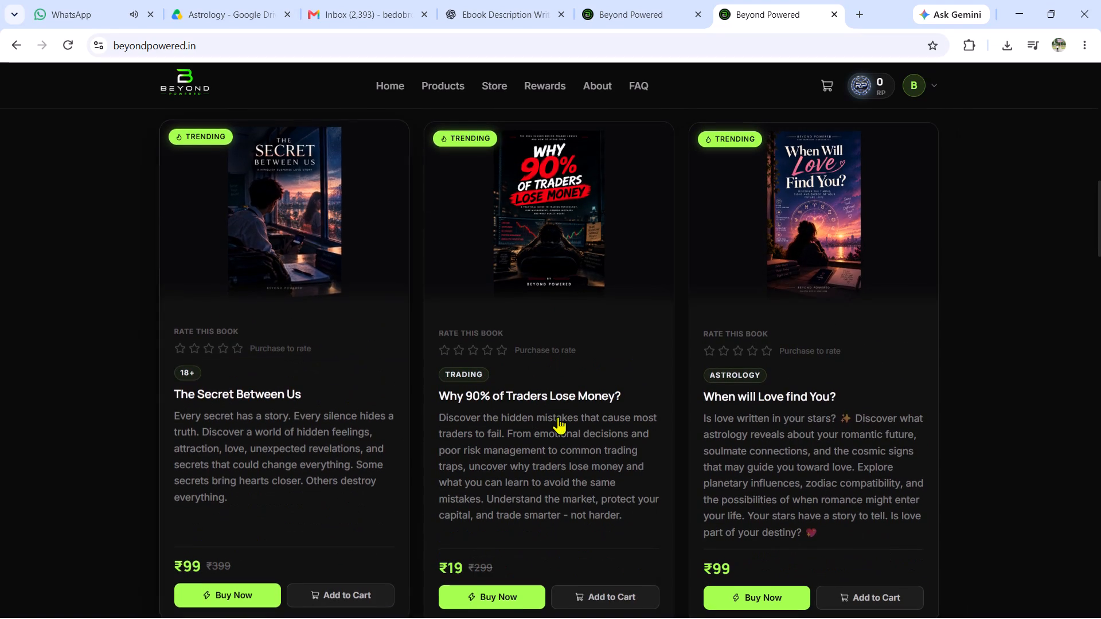
pyautogui.scroll(3, 569, 418)
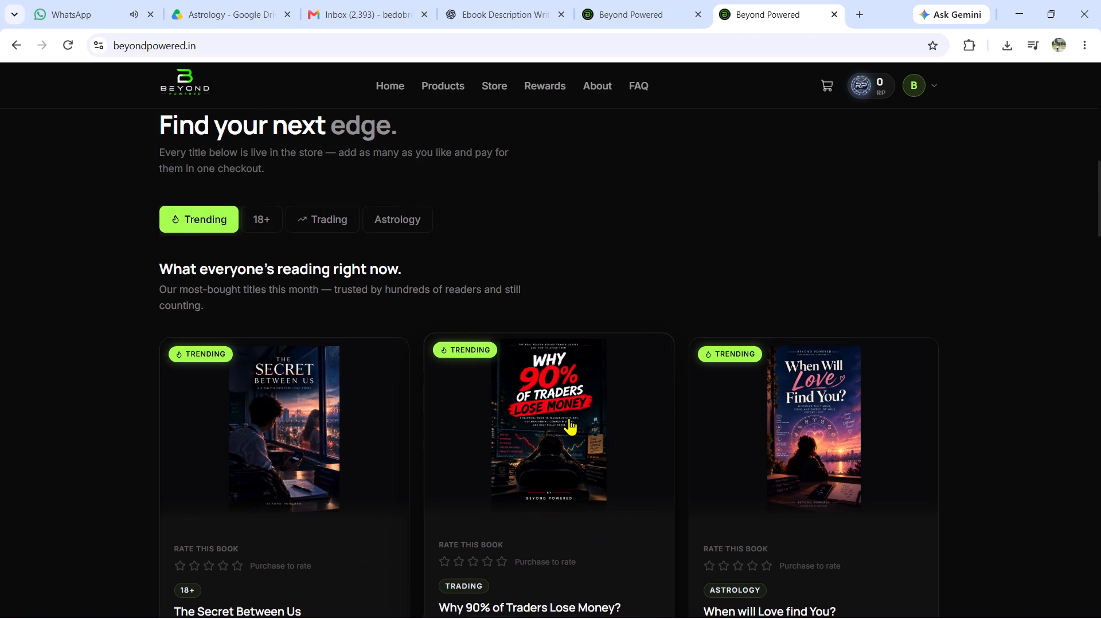
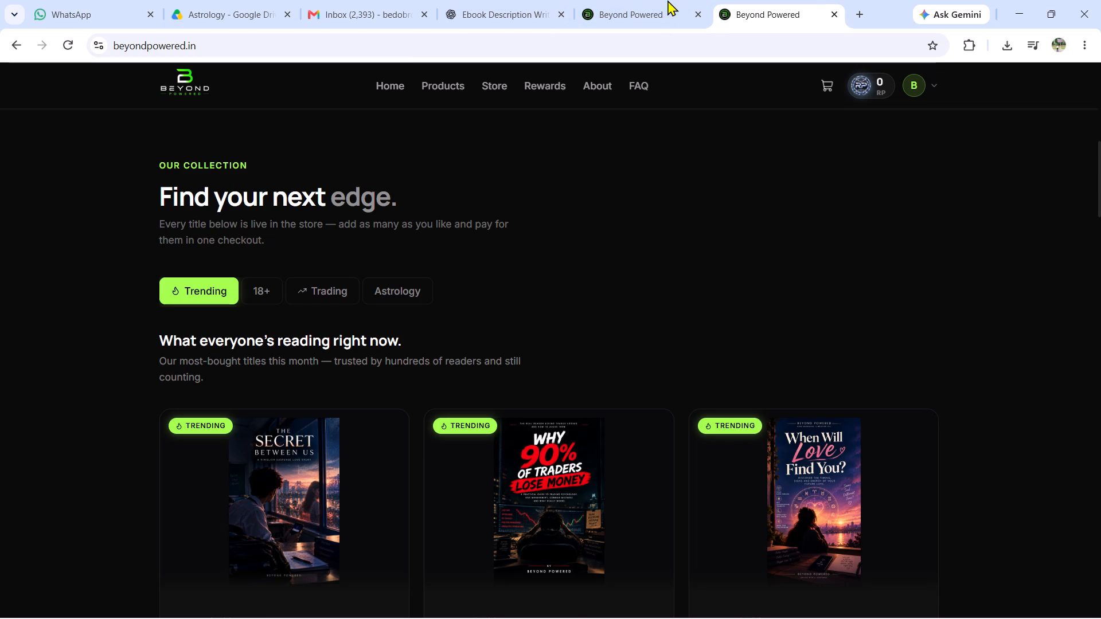
# Return to the open Beyond Powered Admin Console page with the form for adding a new ebook.
pyautogui.click(607, 17)
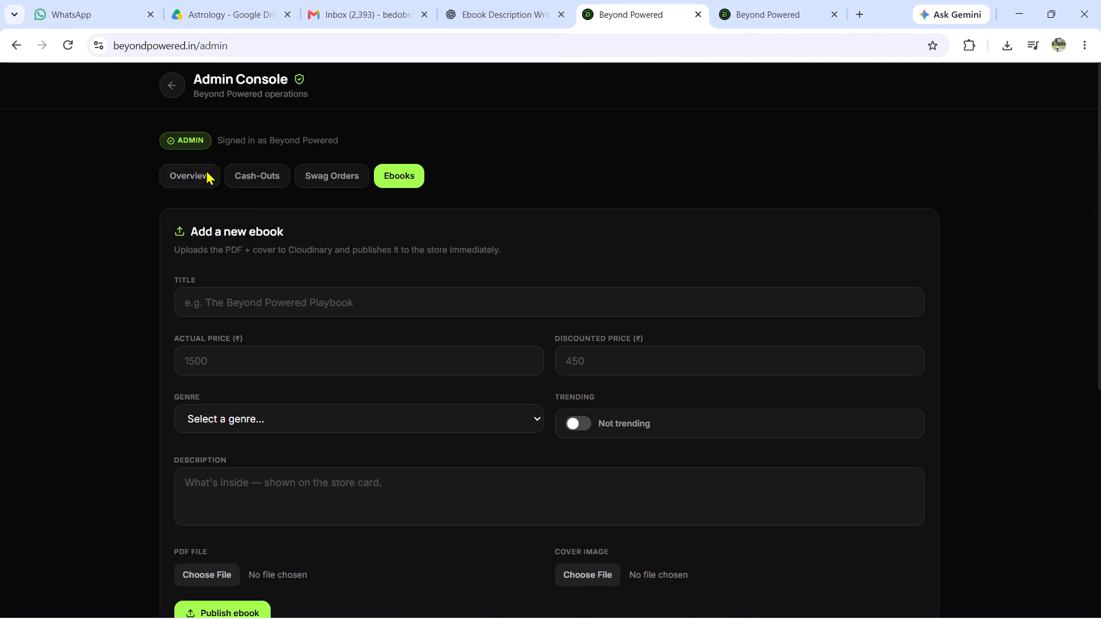